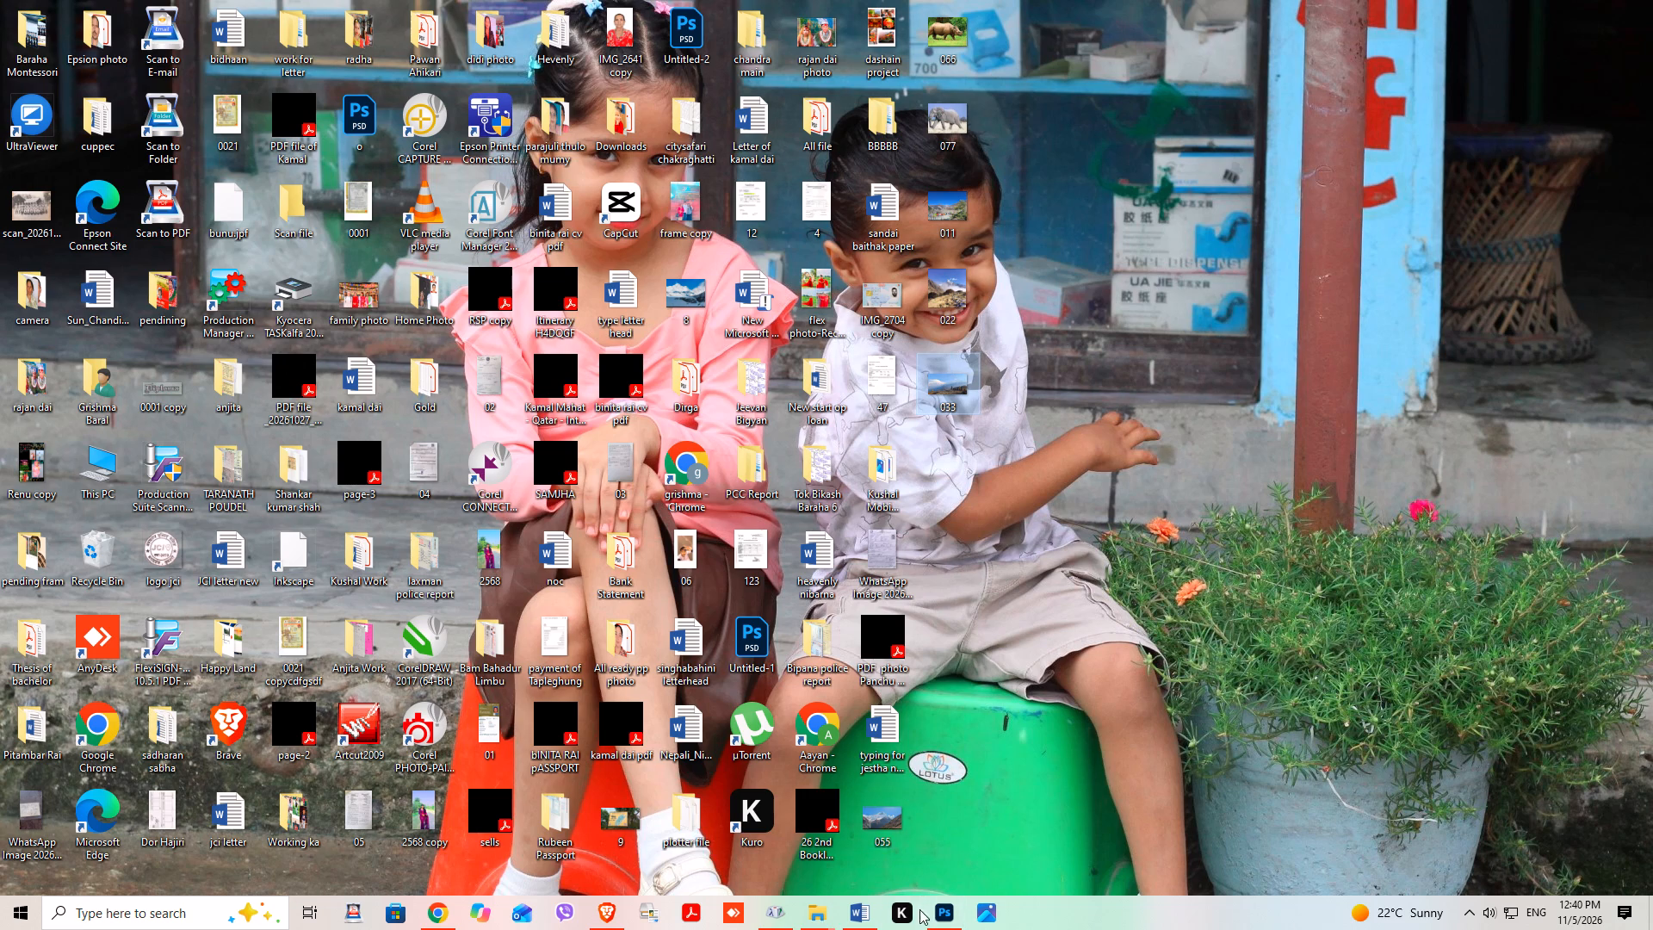
# Switch to the Word document "typing for jestha nagarik" and save it.
pyautogui.click(868, 905)
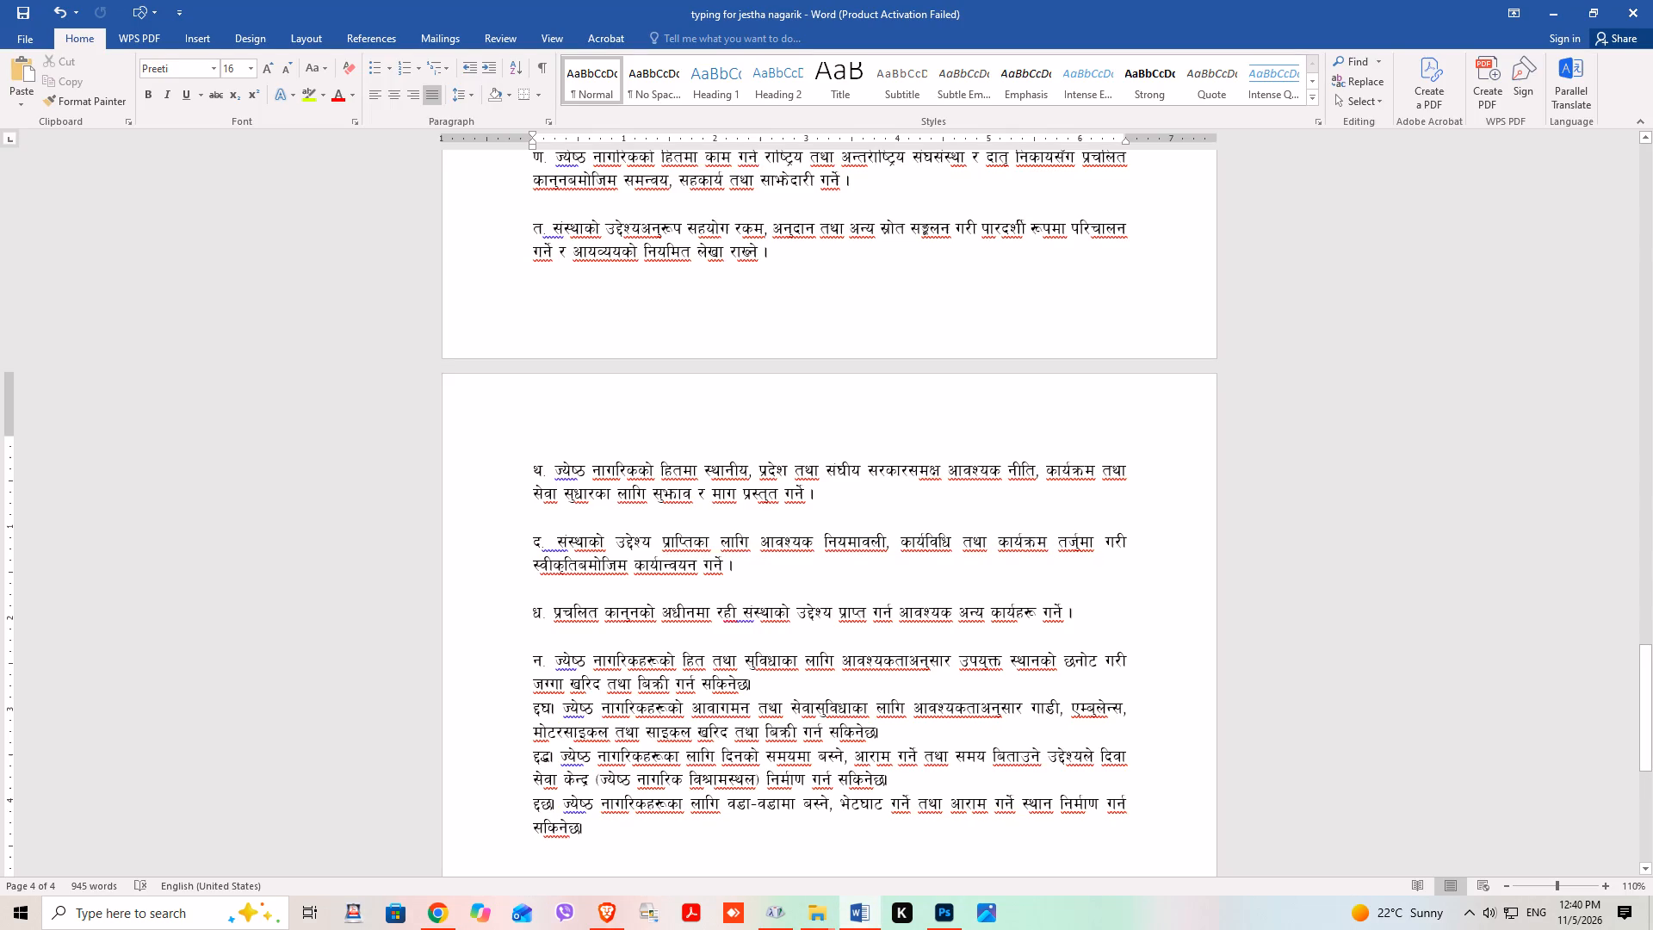
pyautogui.hotkey('ctrl', 's')
pyautogui.hotkey('ctrl', 's')
pyautogui.hotkey('ctrl', 's')
pyautogui.hotkey('ctrl', 's')
pyautogui.hotkey('ctrl', 's')
pyautogui.hotkey('ctrl', 's')
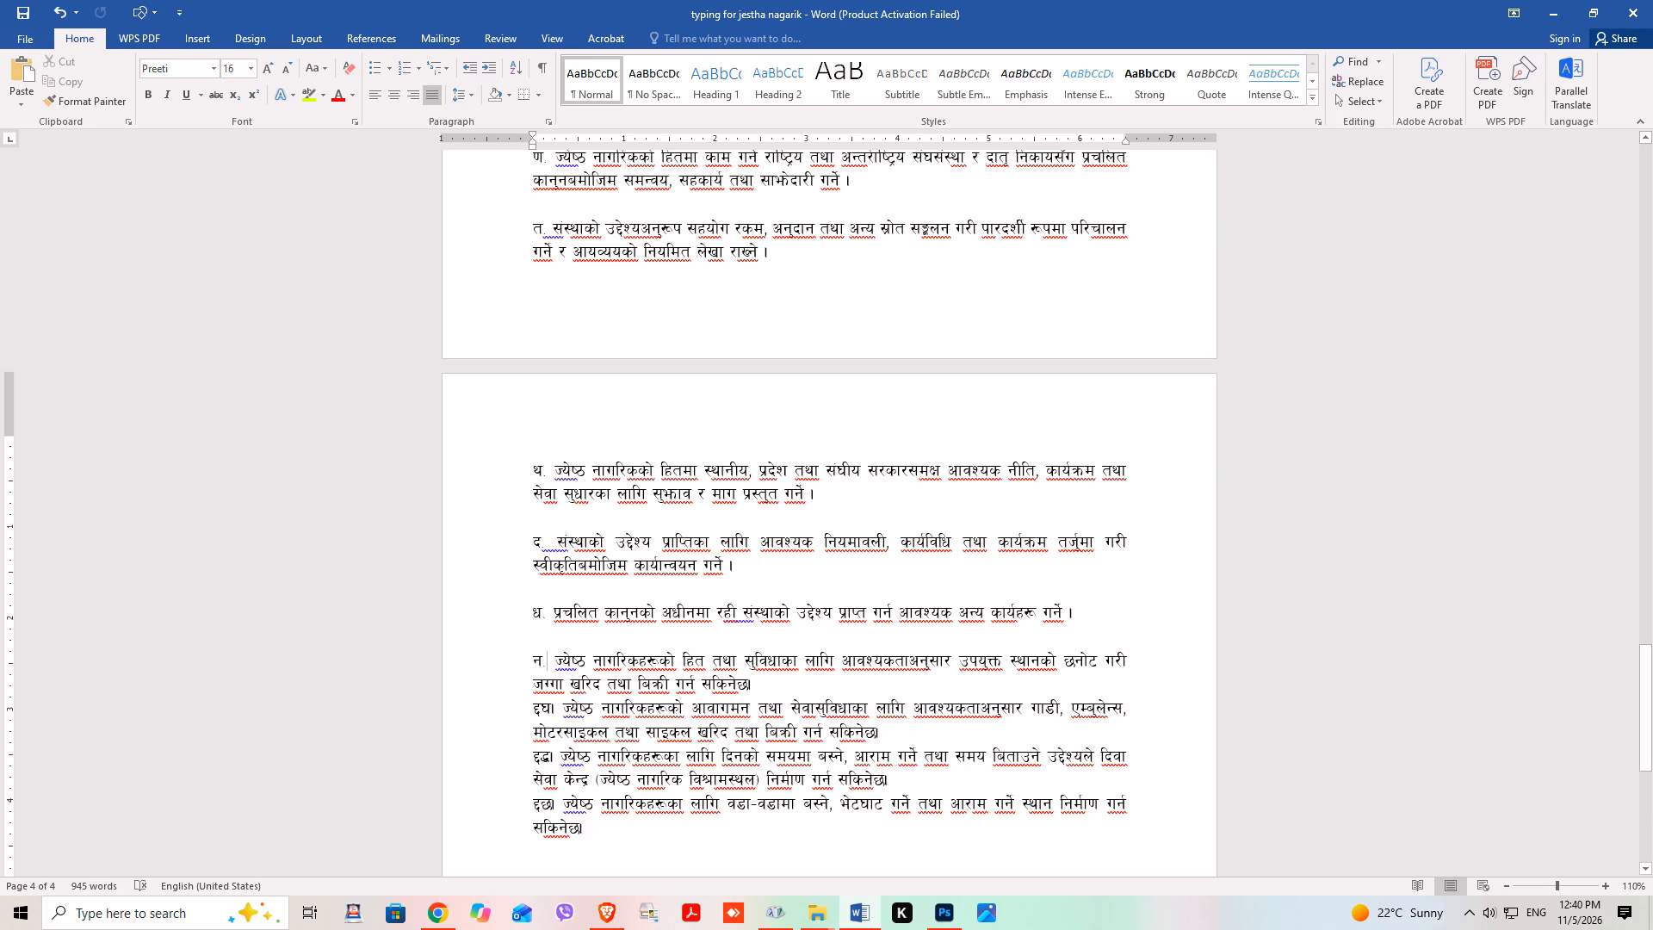
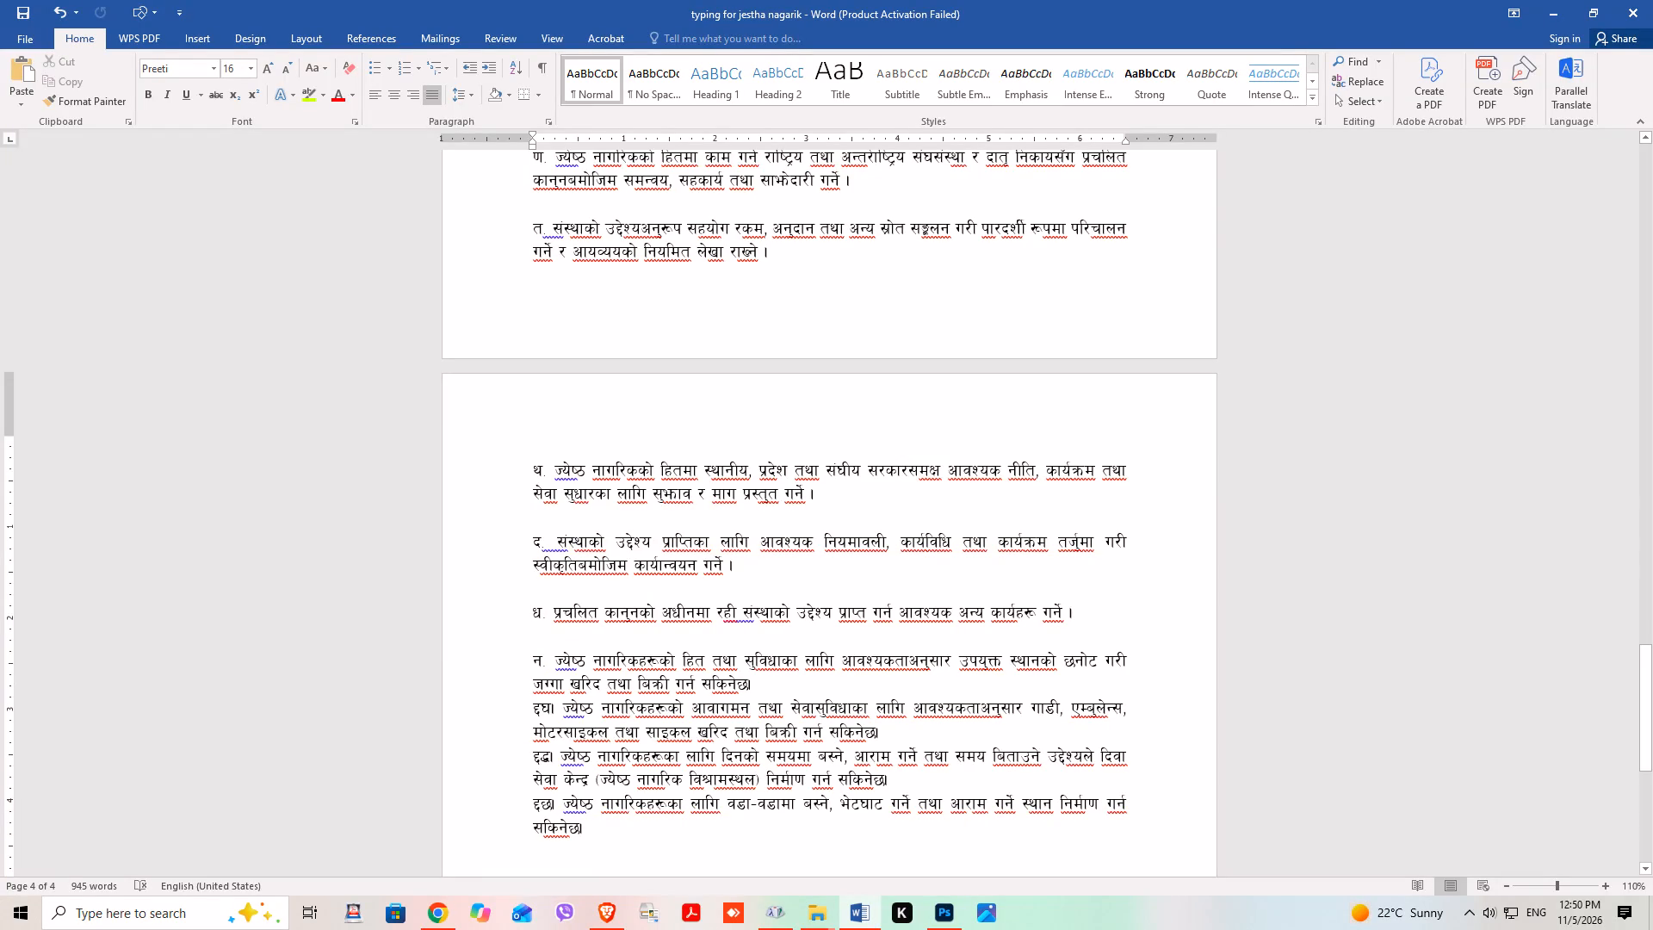
# Save the document.
pyautogui.hotkey('ctrl', 's')
# Replace the ending mark after "सकिनेछ" in the last paragraph with a space and a separate danda "।".
pyautogui.scroll(-3, 719, 790)
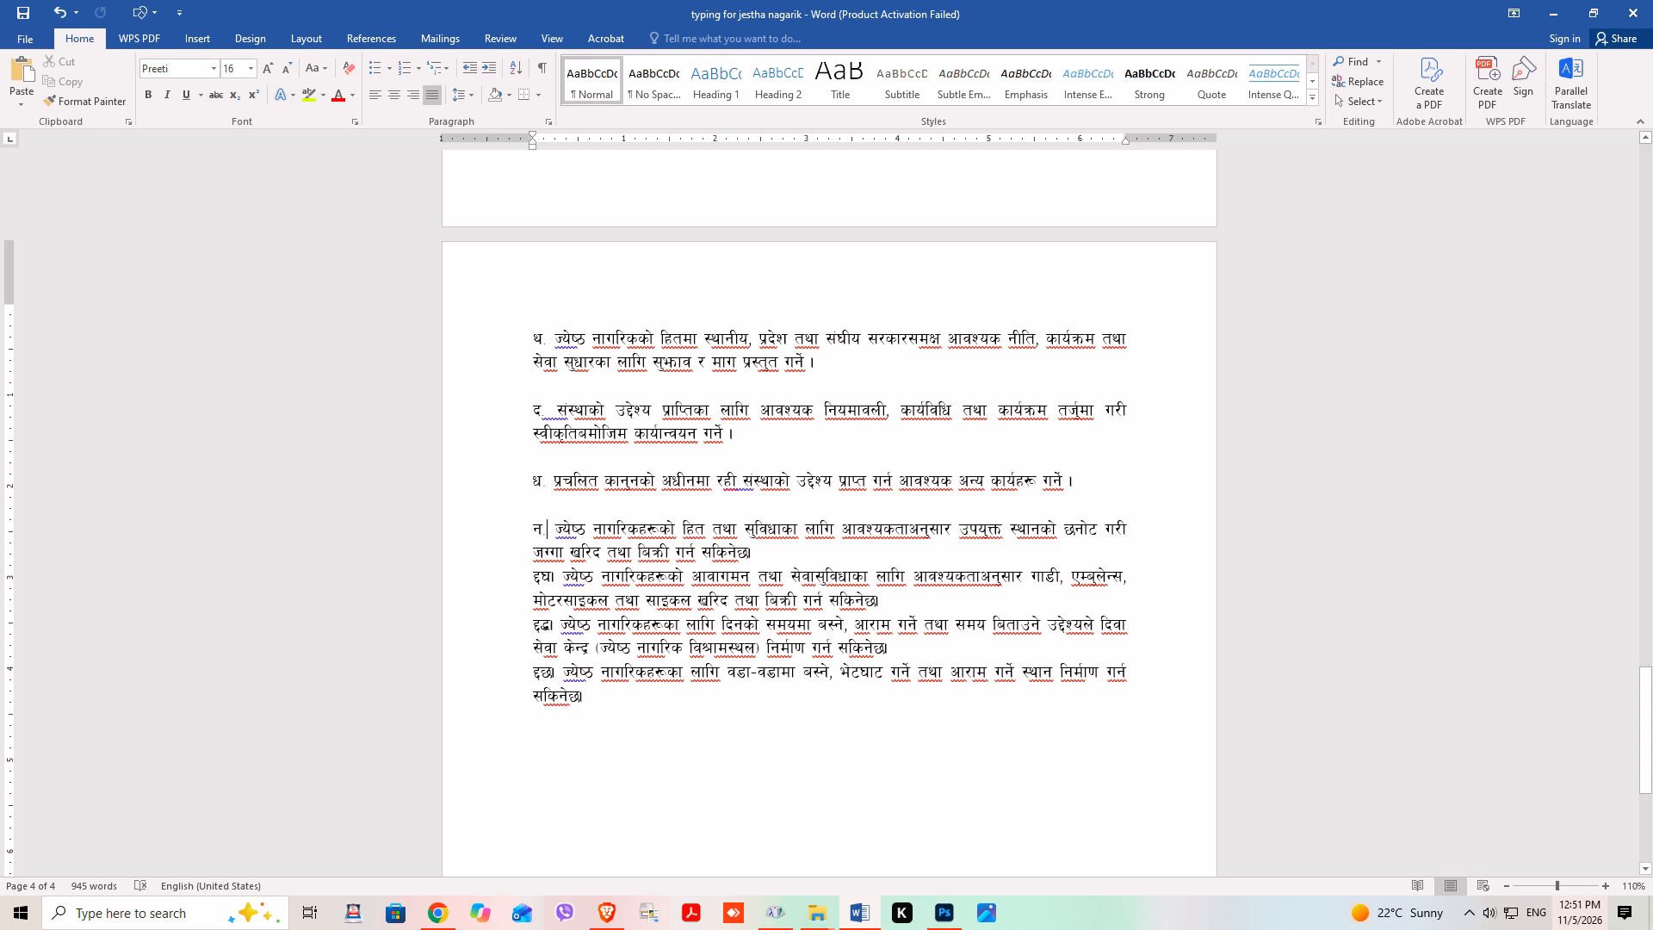
pyautogui.click(613, 704)
pyautogui.press('BackSpace')
pyautogui.press('space')
pyautogui.write('.')
pyautogui.press('Left')
pyautogui.press('Left')
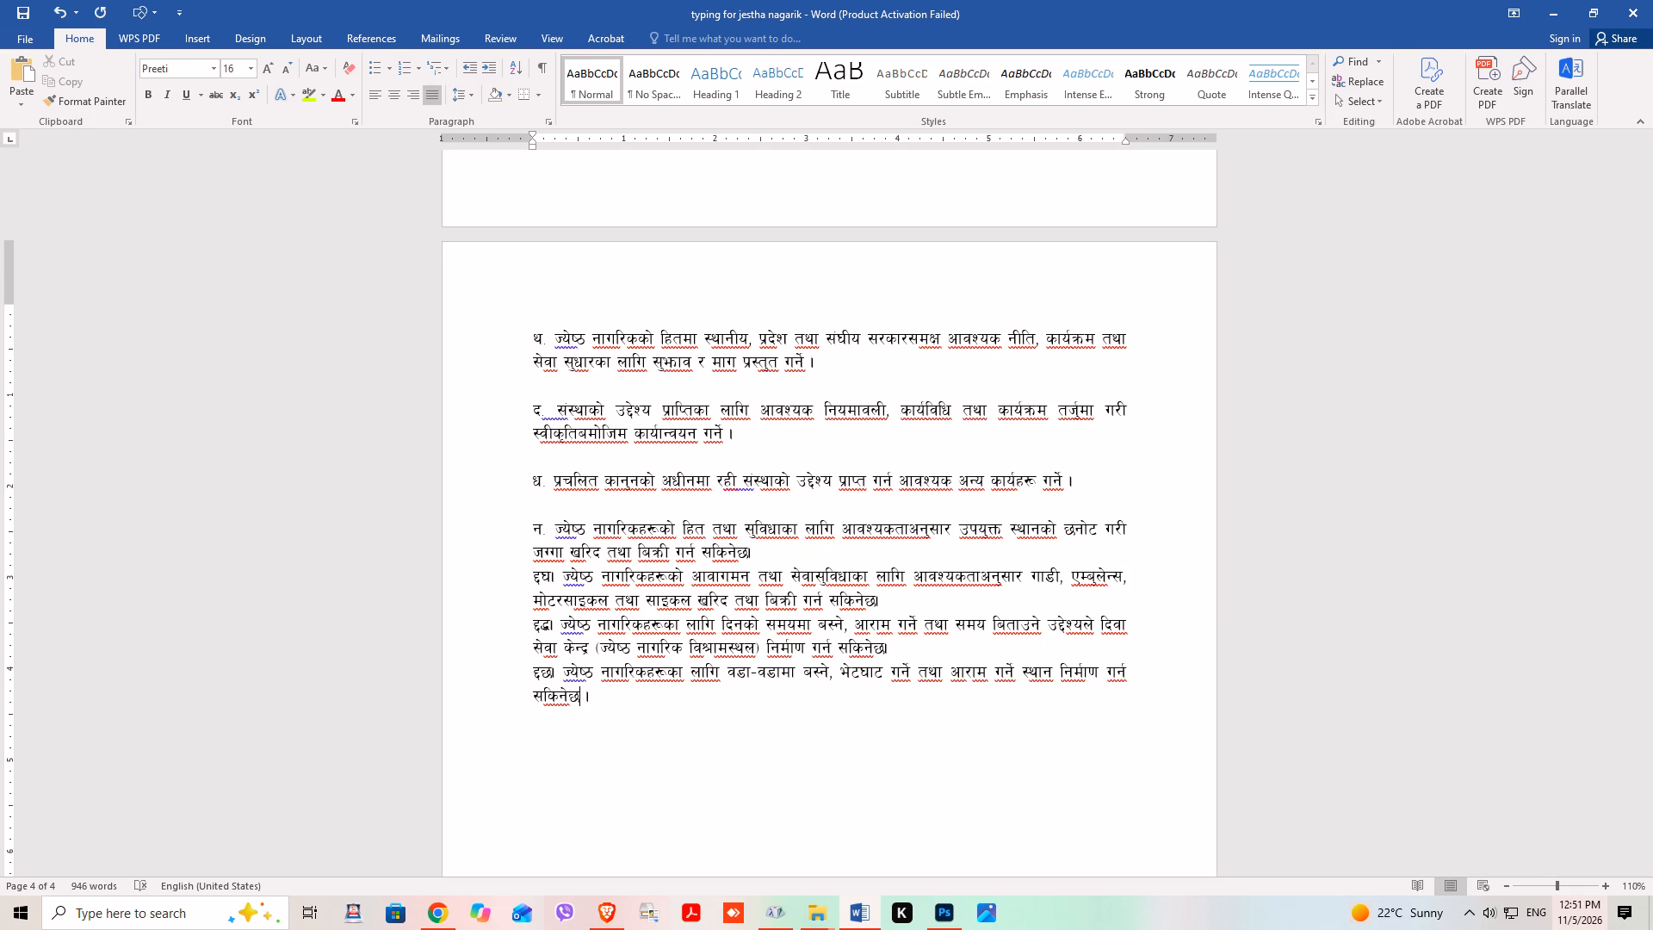
pyautogui.press('Left')
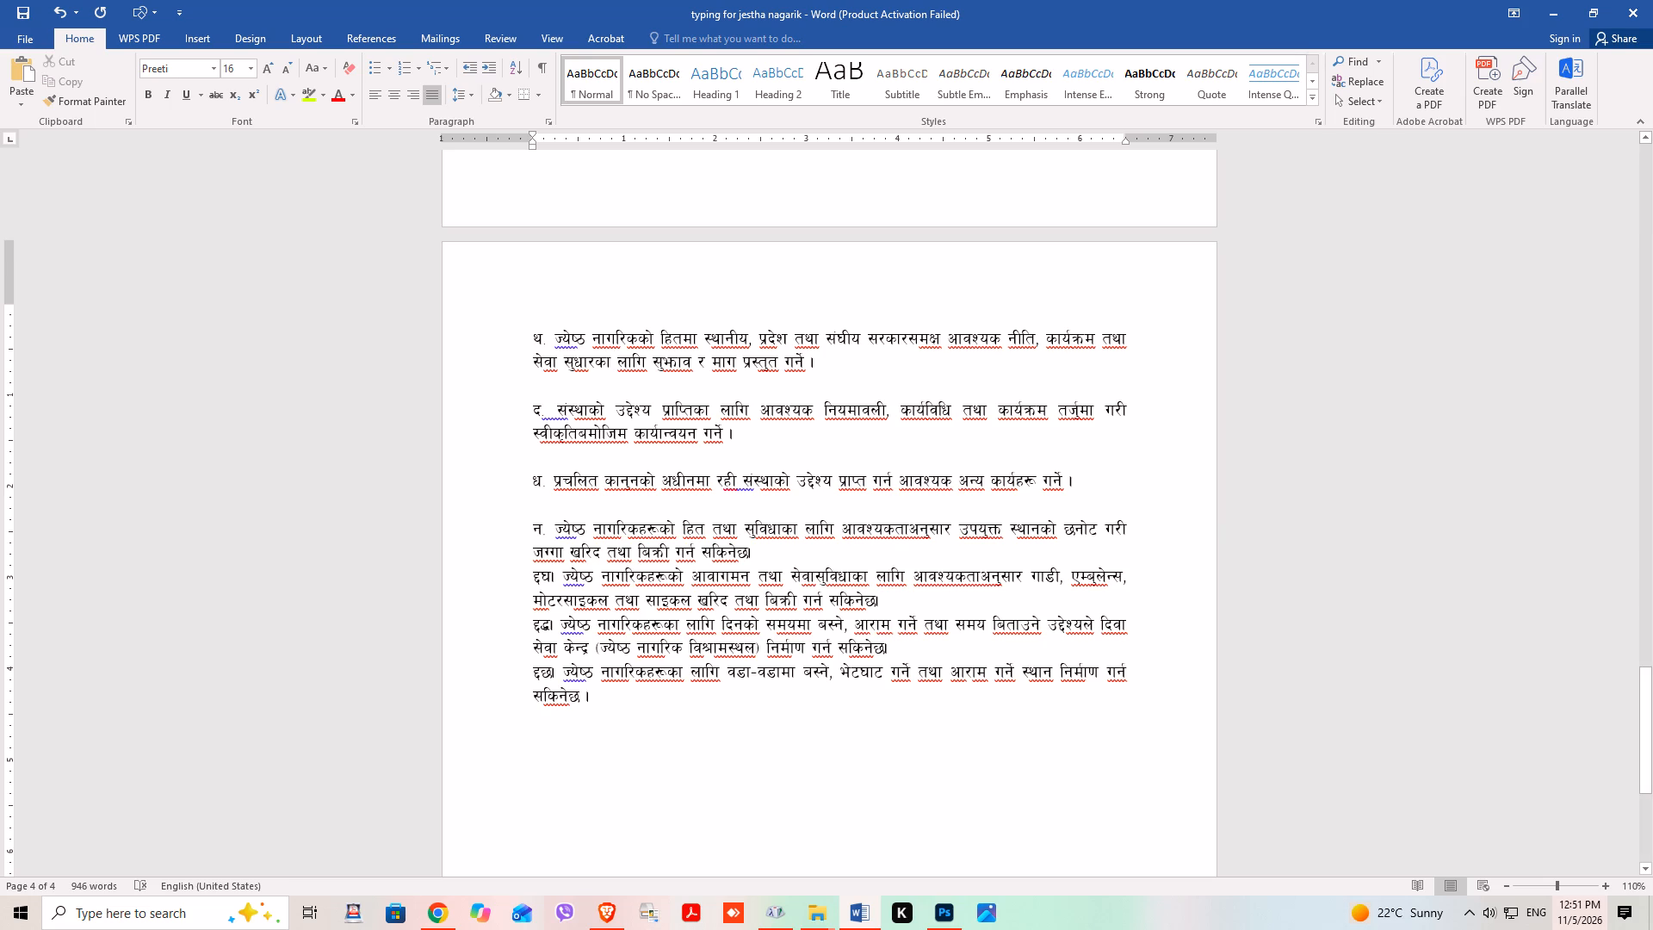
# Delete the label "इछ।" and the leading space from the last paragraph, and add a blank line above it.
pyautogui.click(557, 678)
pyautogui.press('BackSpace')
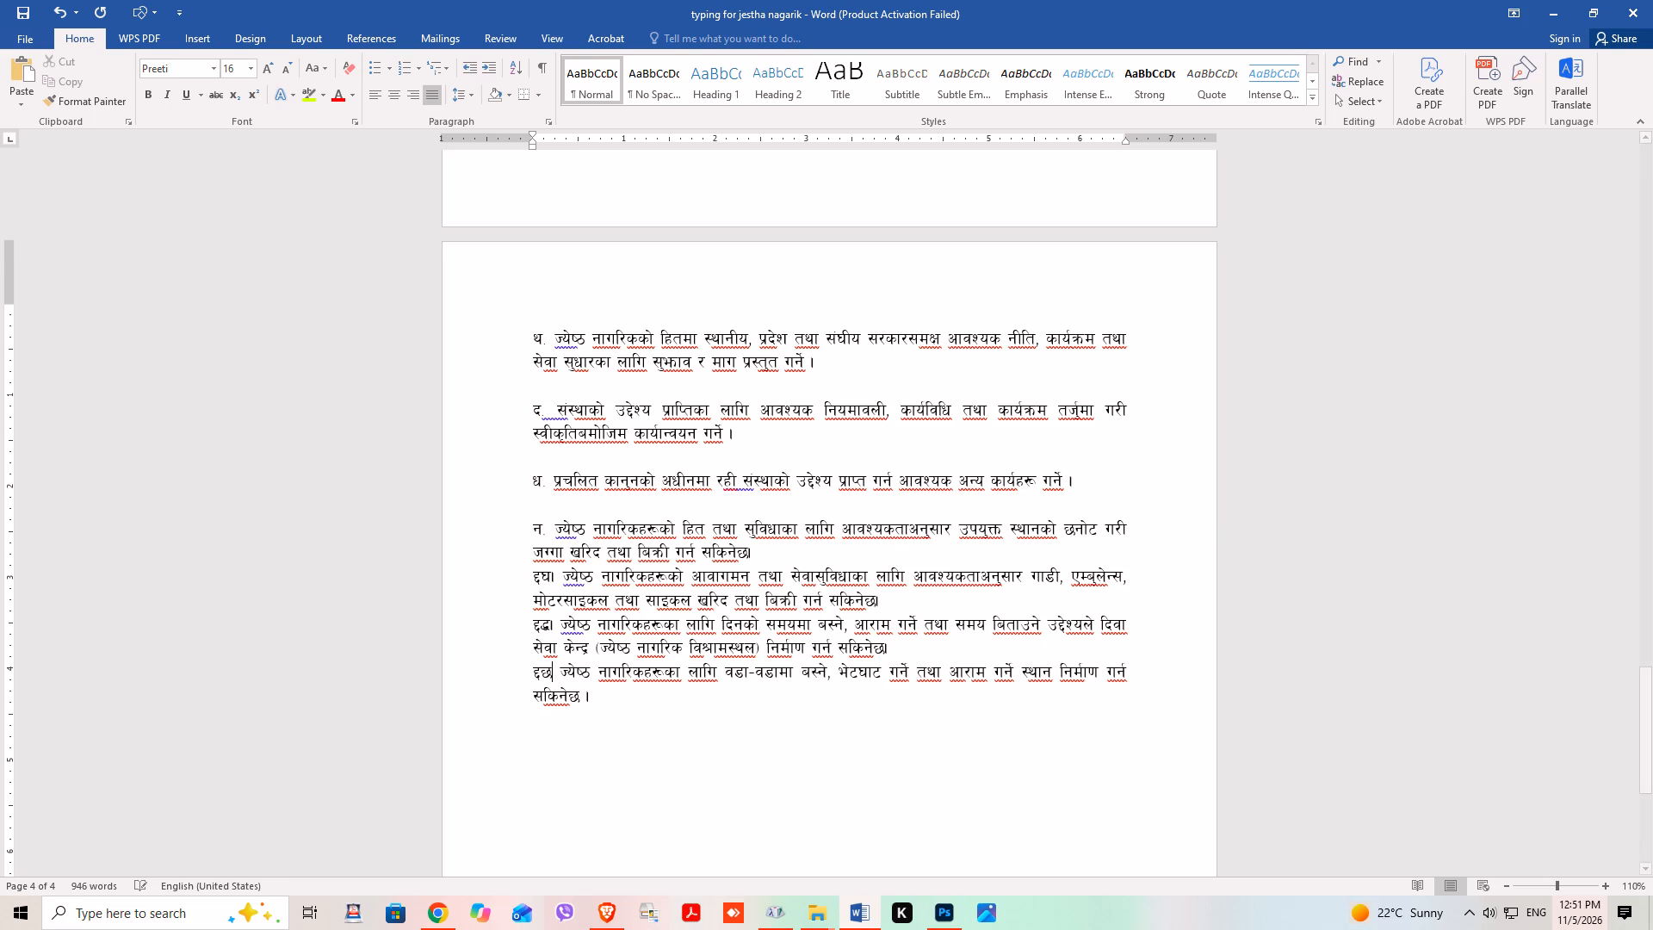
pyautogui.press('BackSpace')
pyautogui.press('BackSpace')
pyautogui.press('Return')
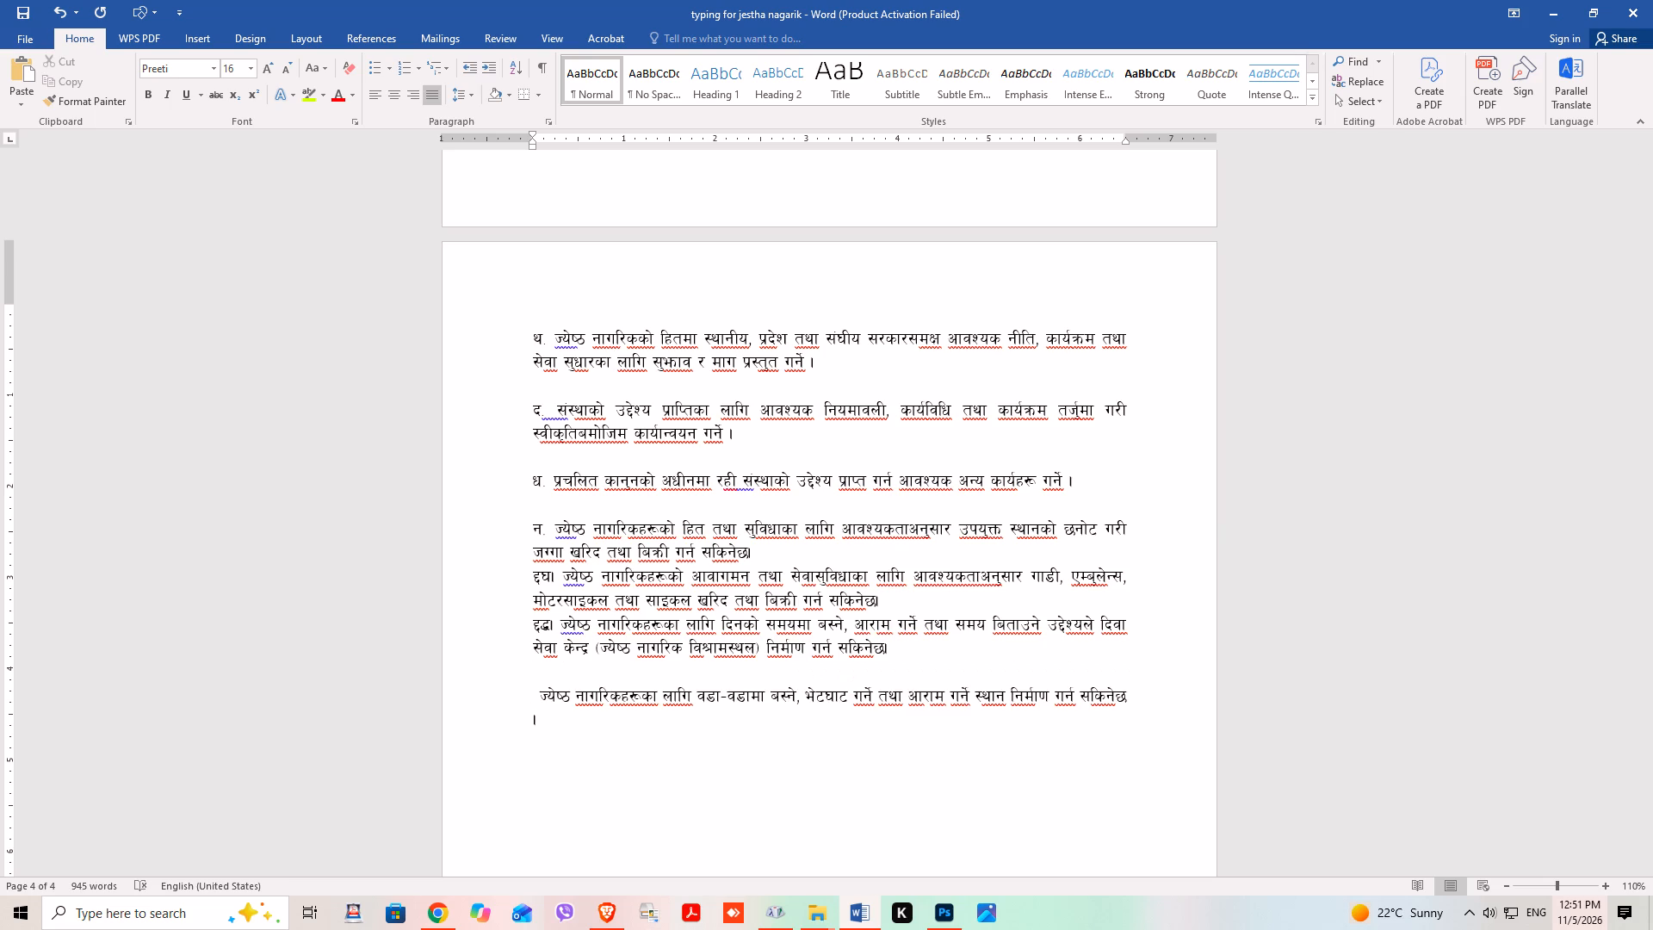
pyautogui.press('Right')
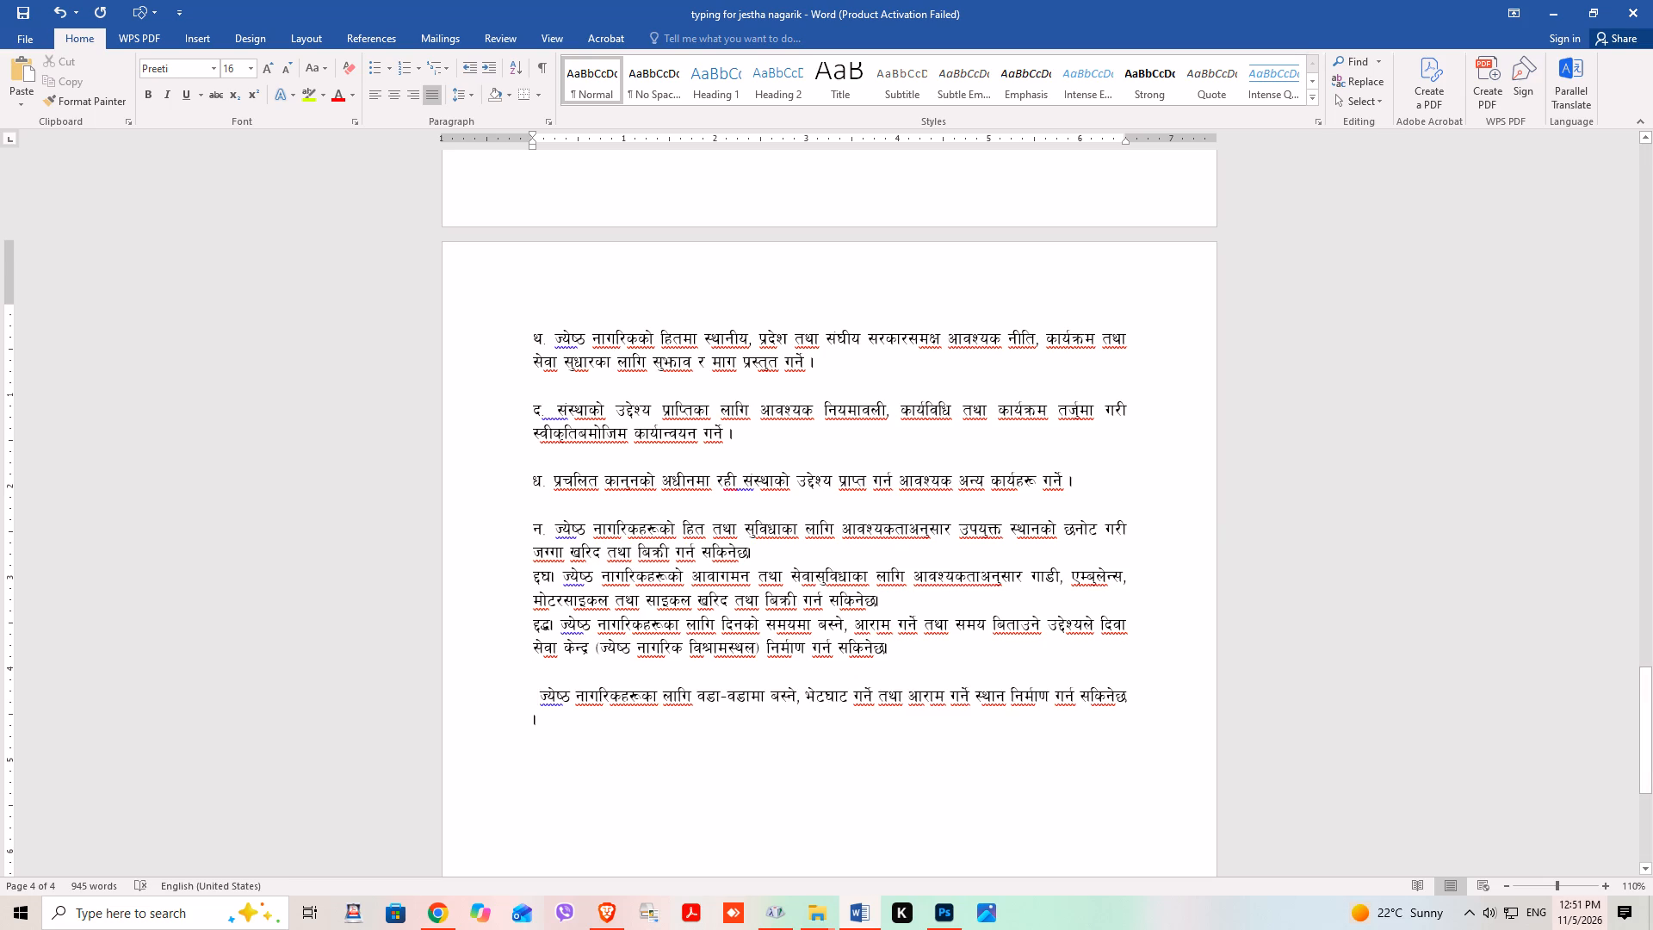
pyautogui.press('BackSpace')
pyautogui.press('BackSpace')
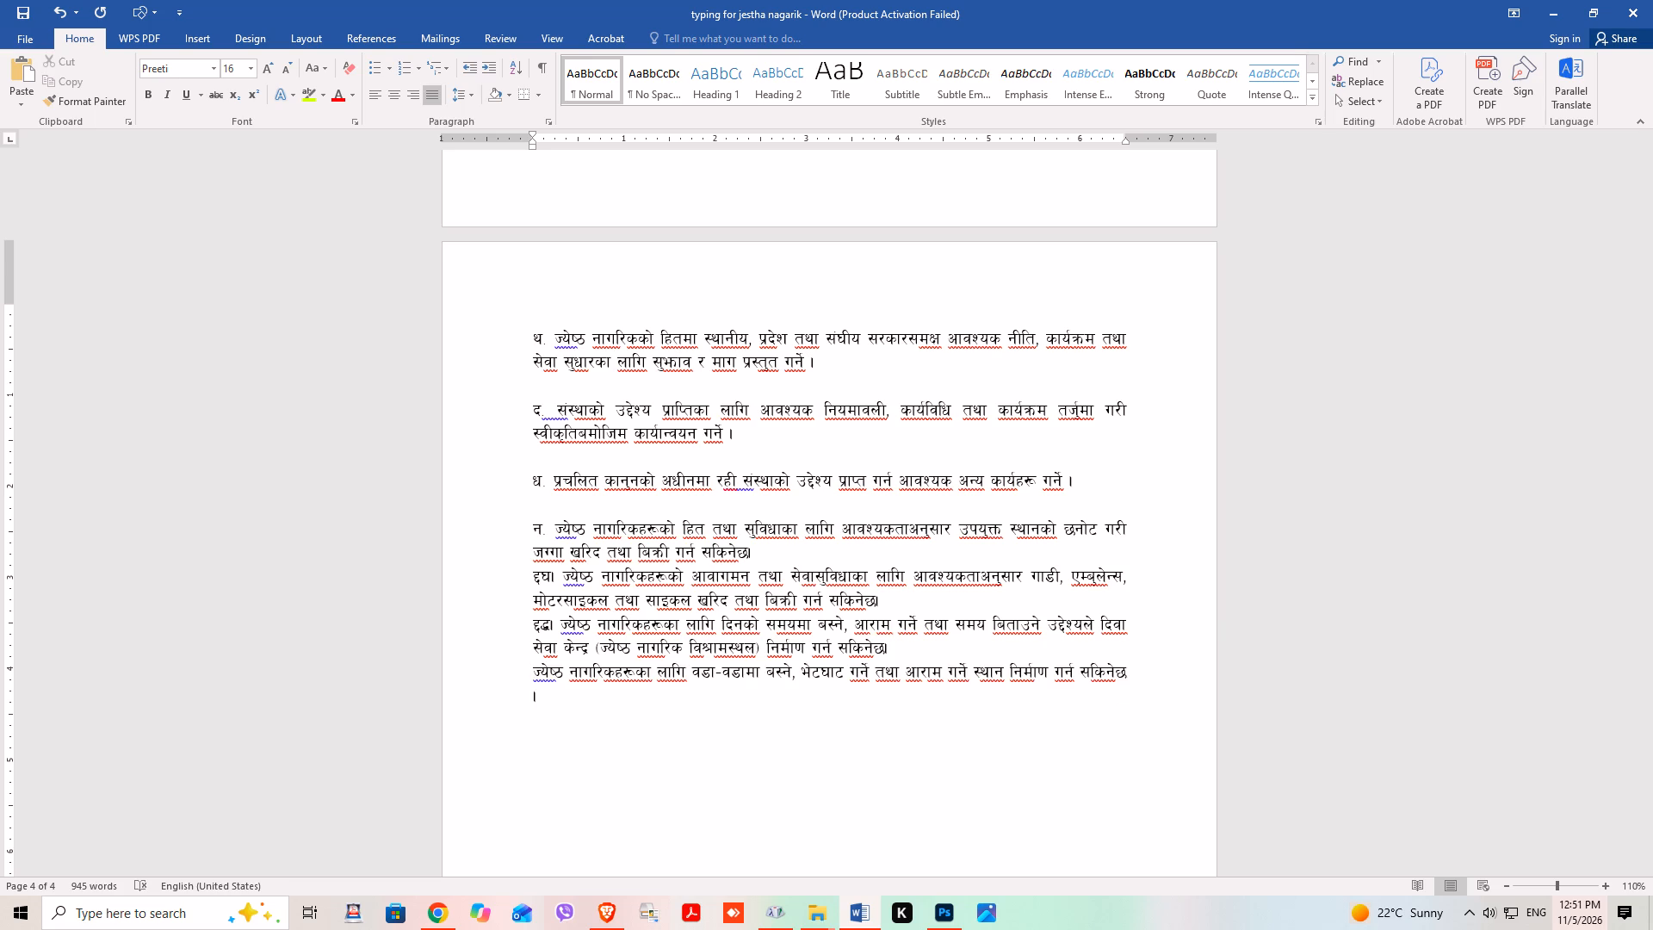
pyautogui.press('Return')
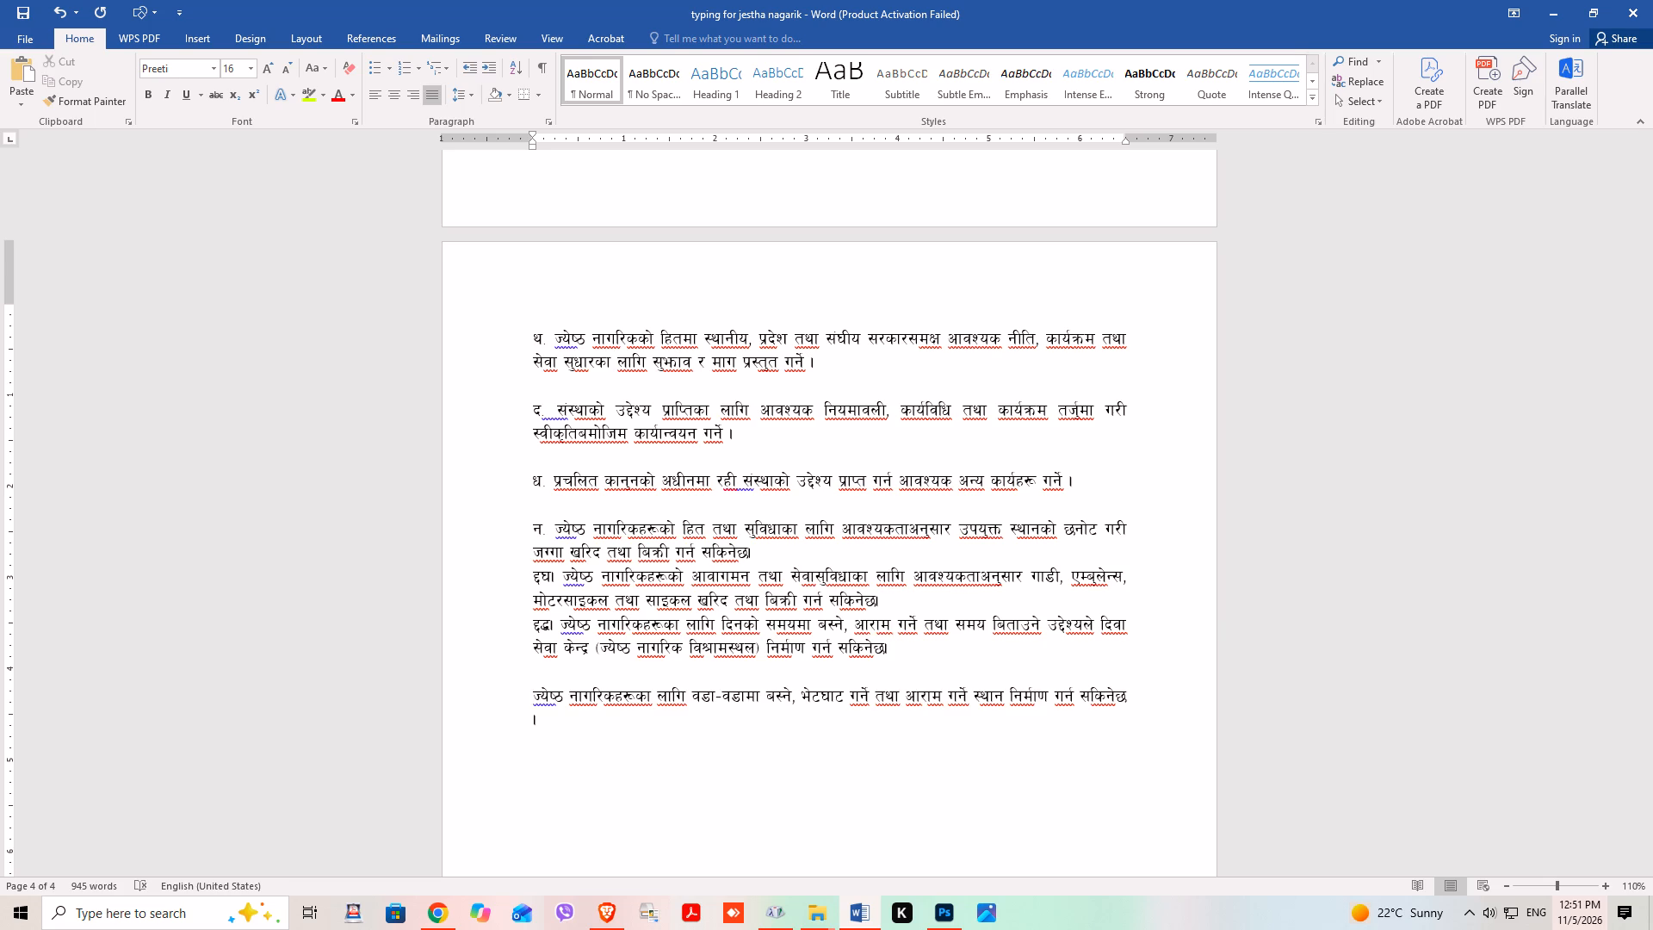
# Delete the space after the comma in "बस्ने, भेटघाट" in the last paragraph.
pyautogui.click(801, 704)
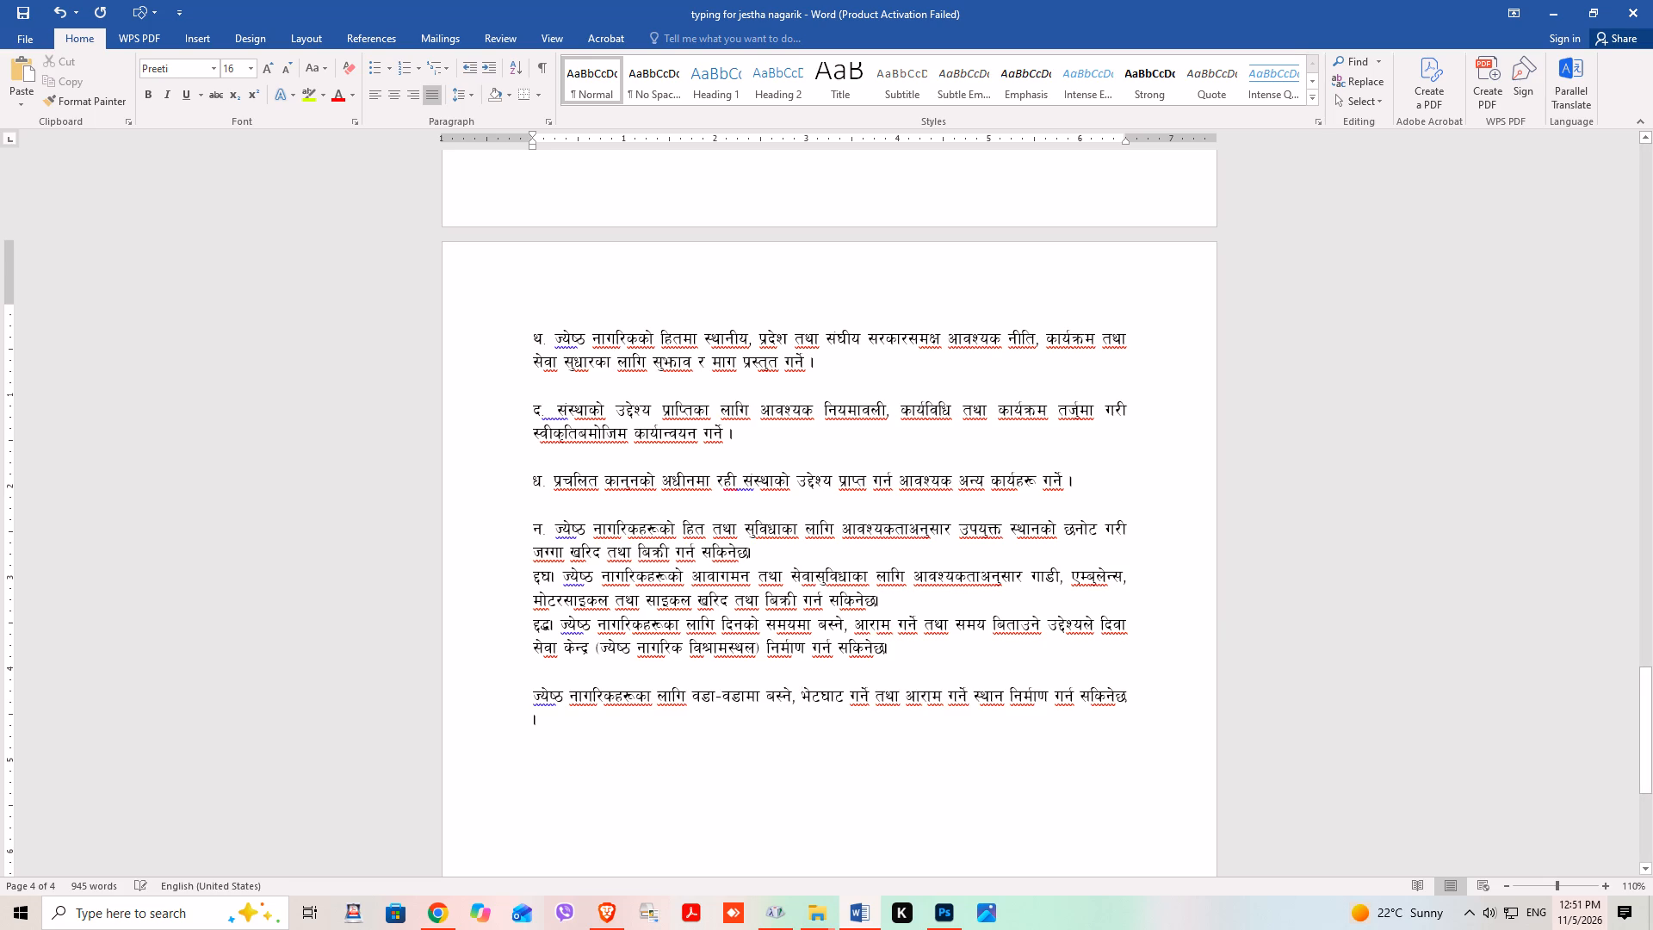
pyautogui.press('BackSpace')
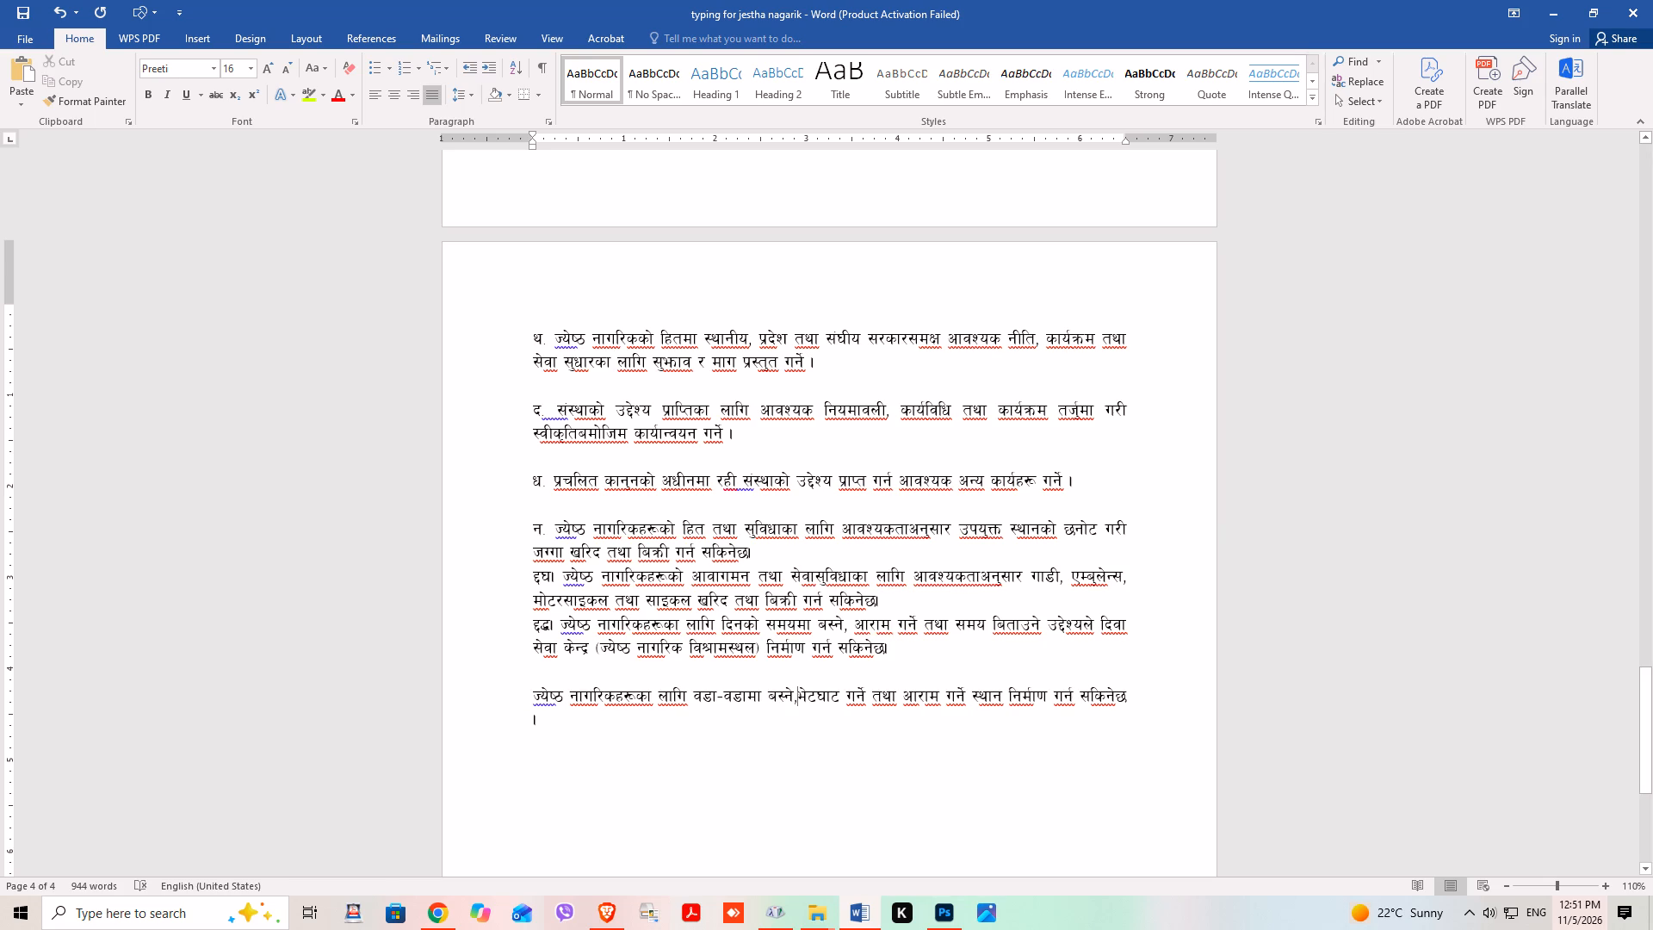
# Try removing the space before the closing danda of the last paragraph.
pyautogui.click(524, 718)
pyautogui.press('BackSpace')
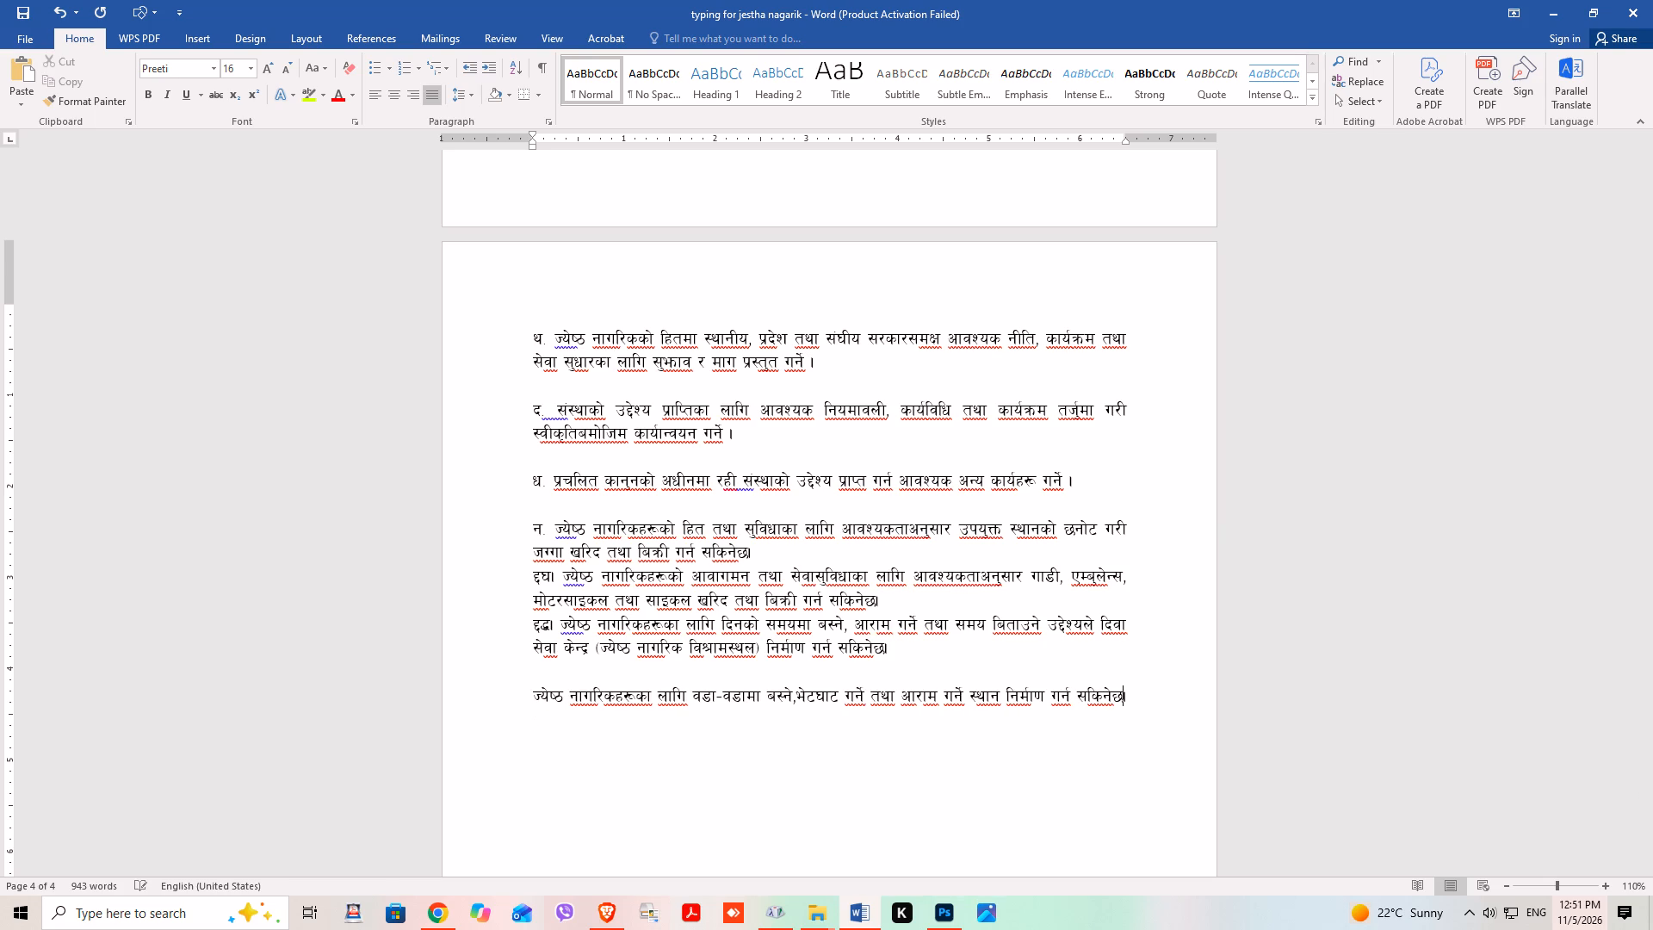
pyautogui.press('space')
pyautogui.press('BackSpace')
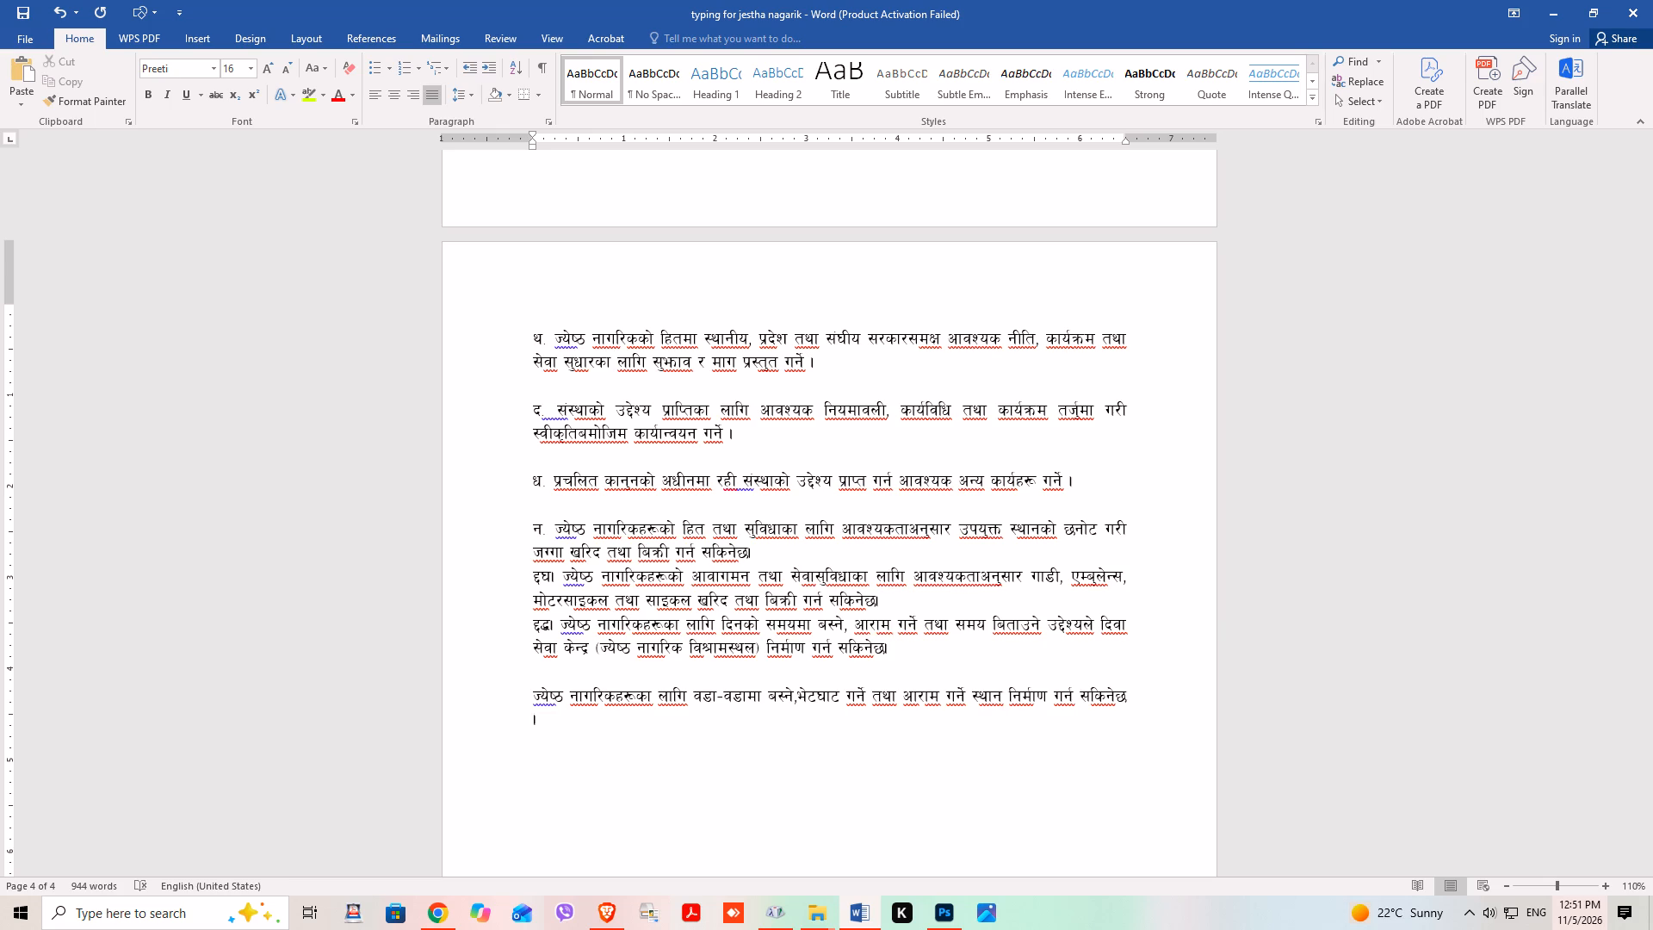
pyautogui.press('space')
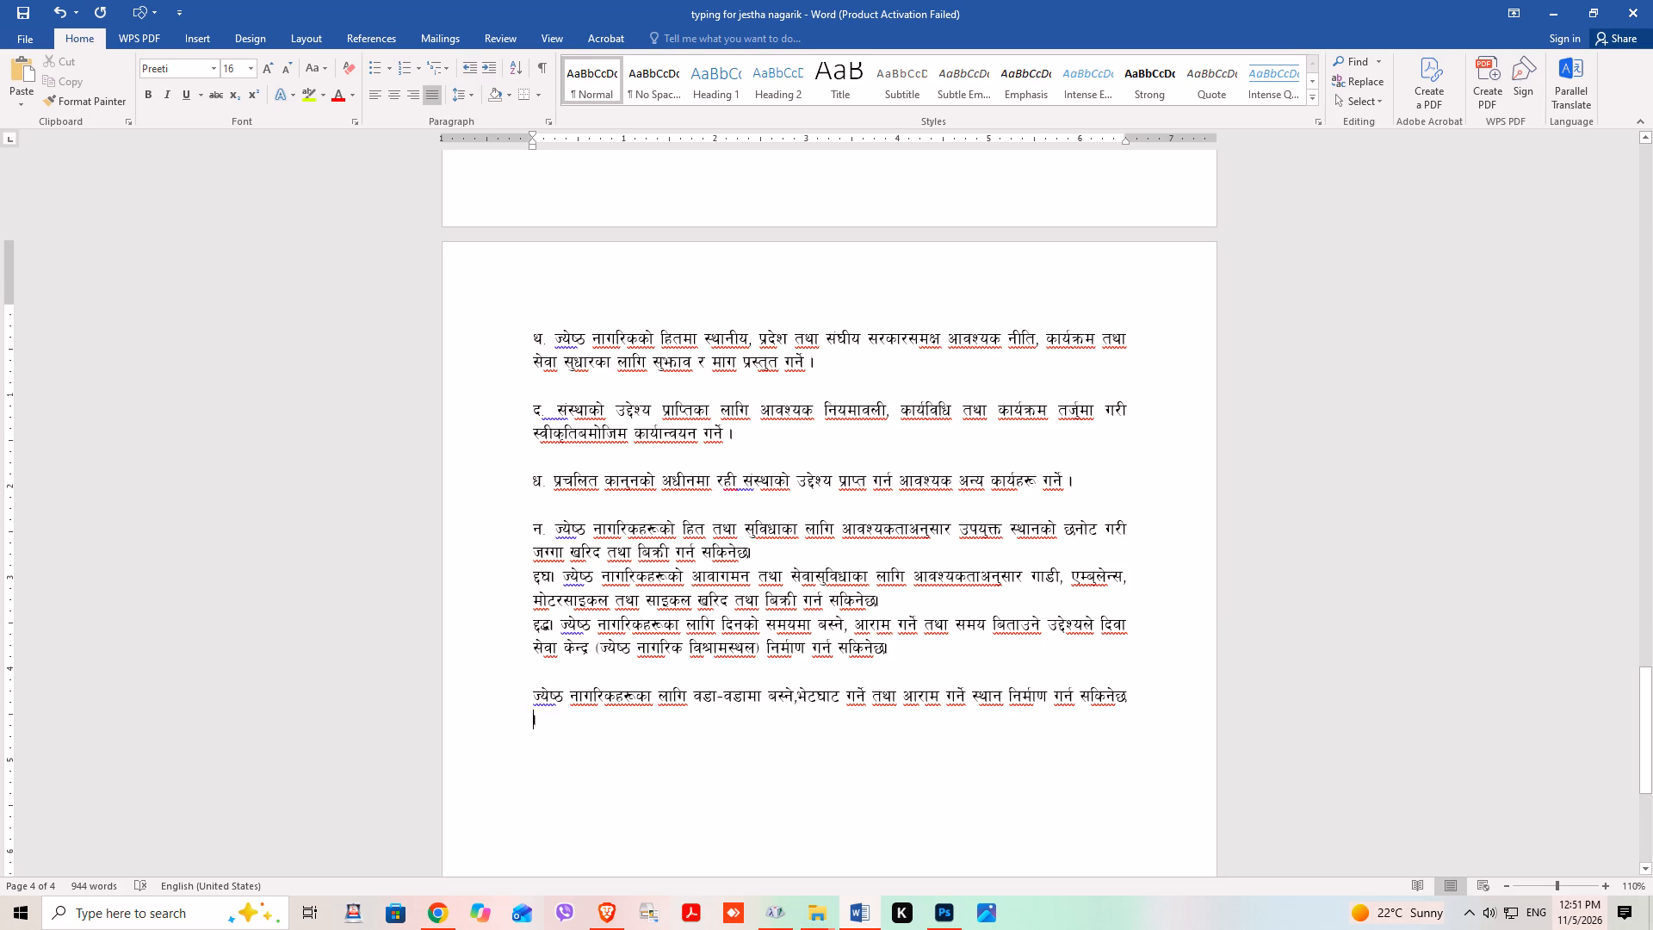
# Break the line after the label "न." and copy the phrase "ज्येष्ठ नागरिकहरूको हित" from the text below to follow the label.
pyautogui.click(548, 529)
pyautogui.press('Return')
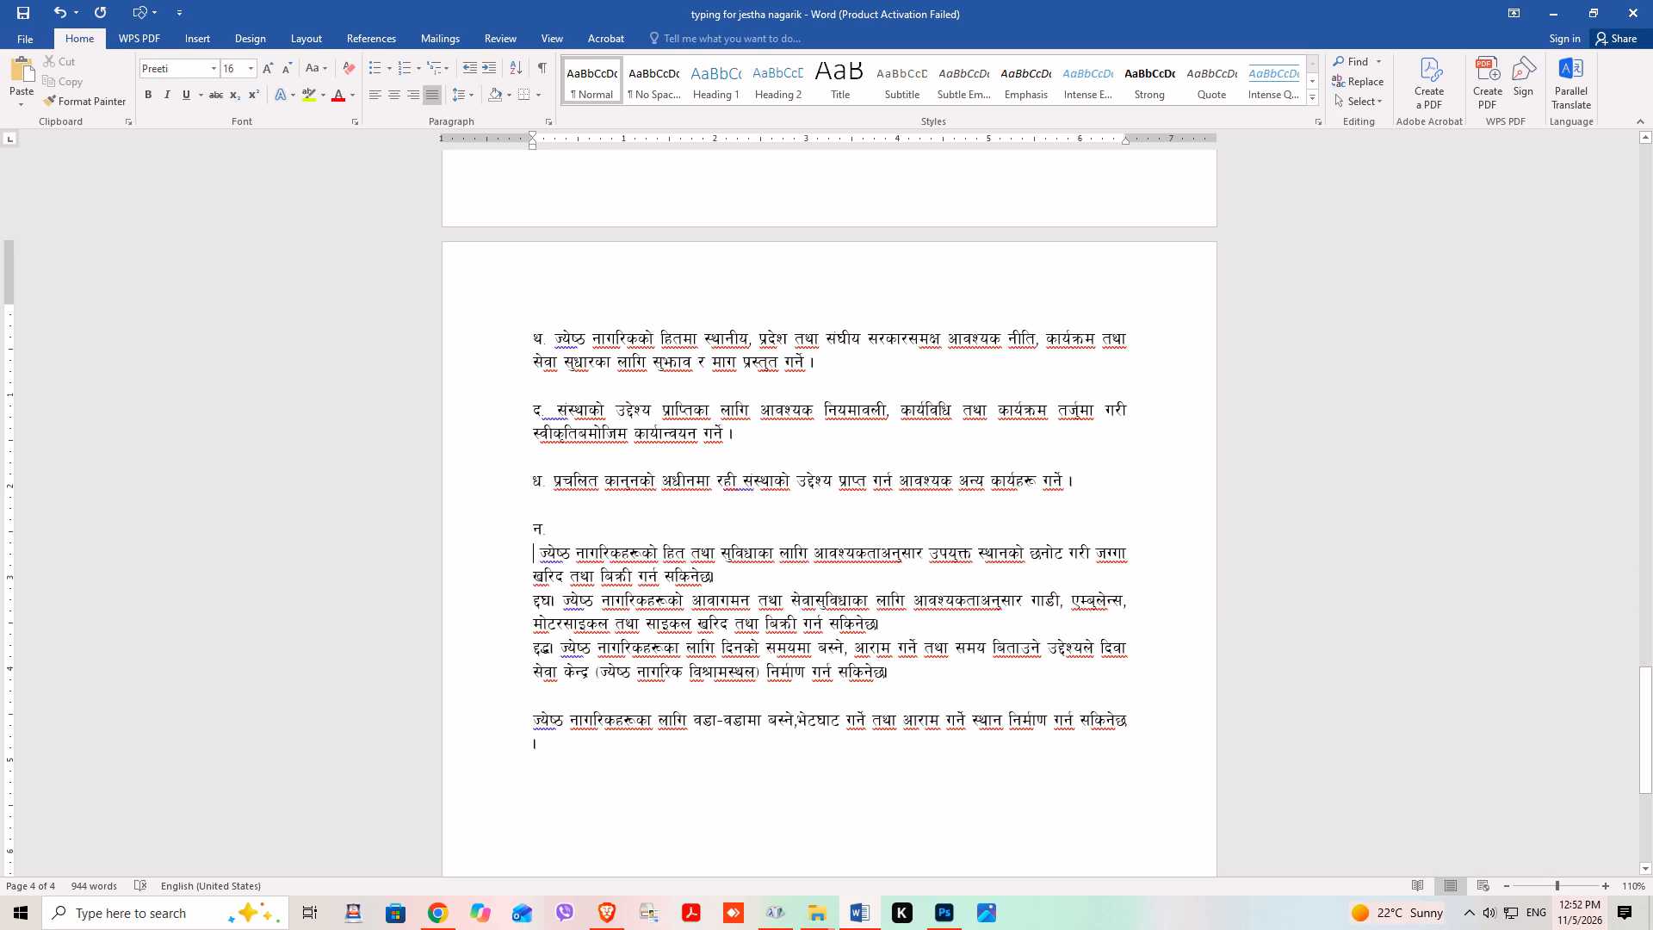
pyautogui.moveTo(682, 552); pyautogui.dragTo(578, 544)
pyautogui.moveTo(578, 544); pyautogui.dragTo(528, 554)
pyautogui.hotkey('ctrl', 'c')
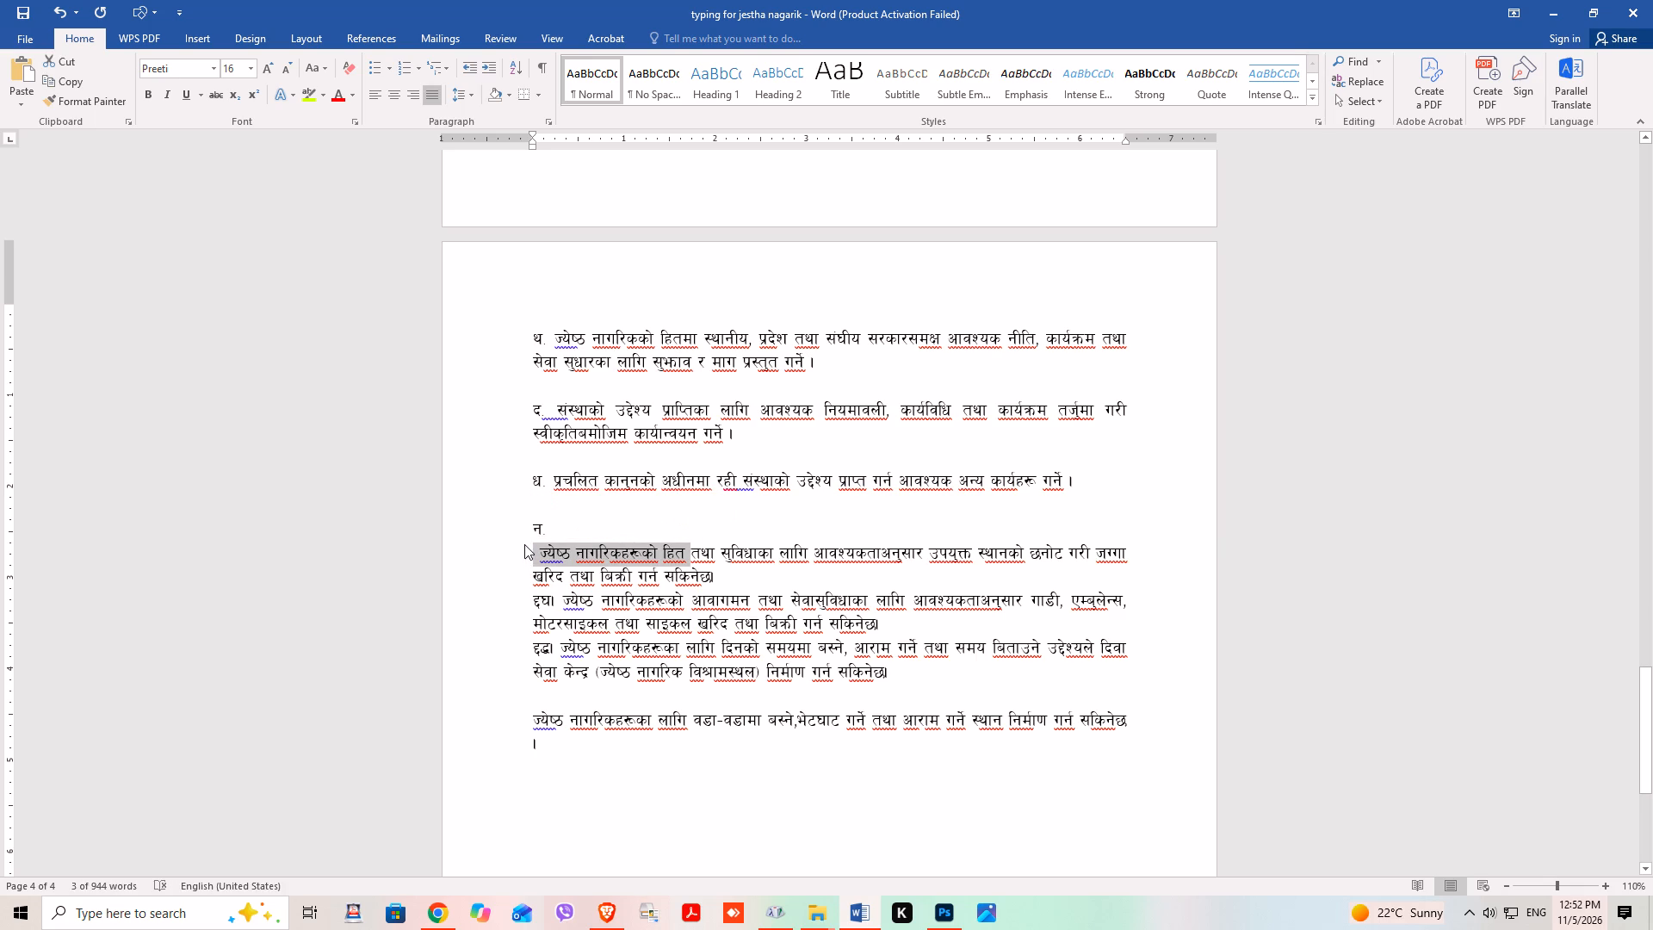
pyautogui.click(572, 531)
pyautogui.hotkey('ctrl', 'v')
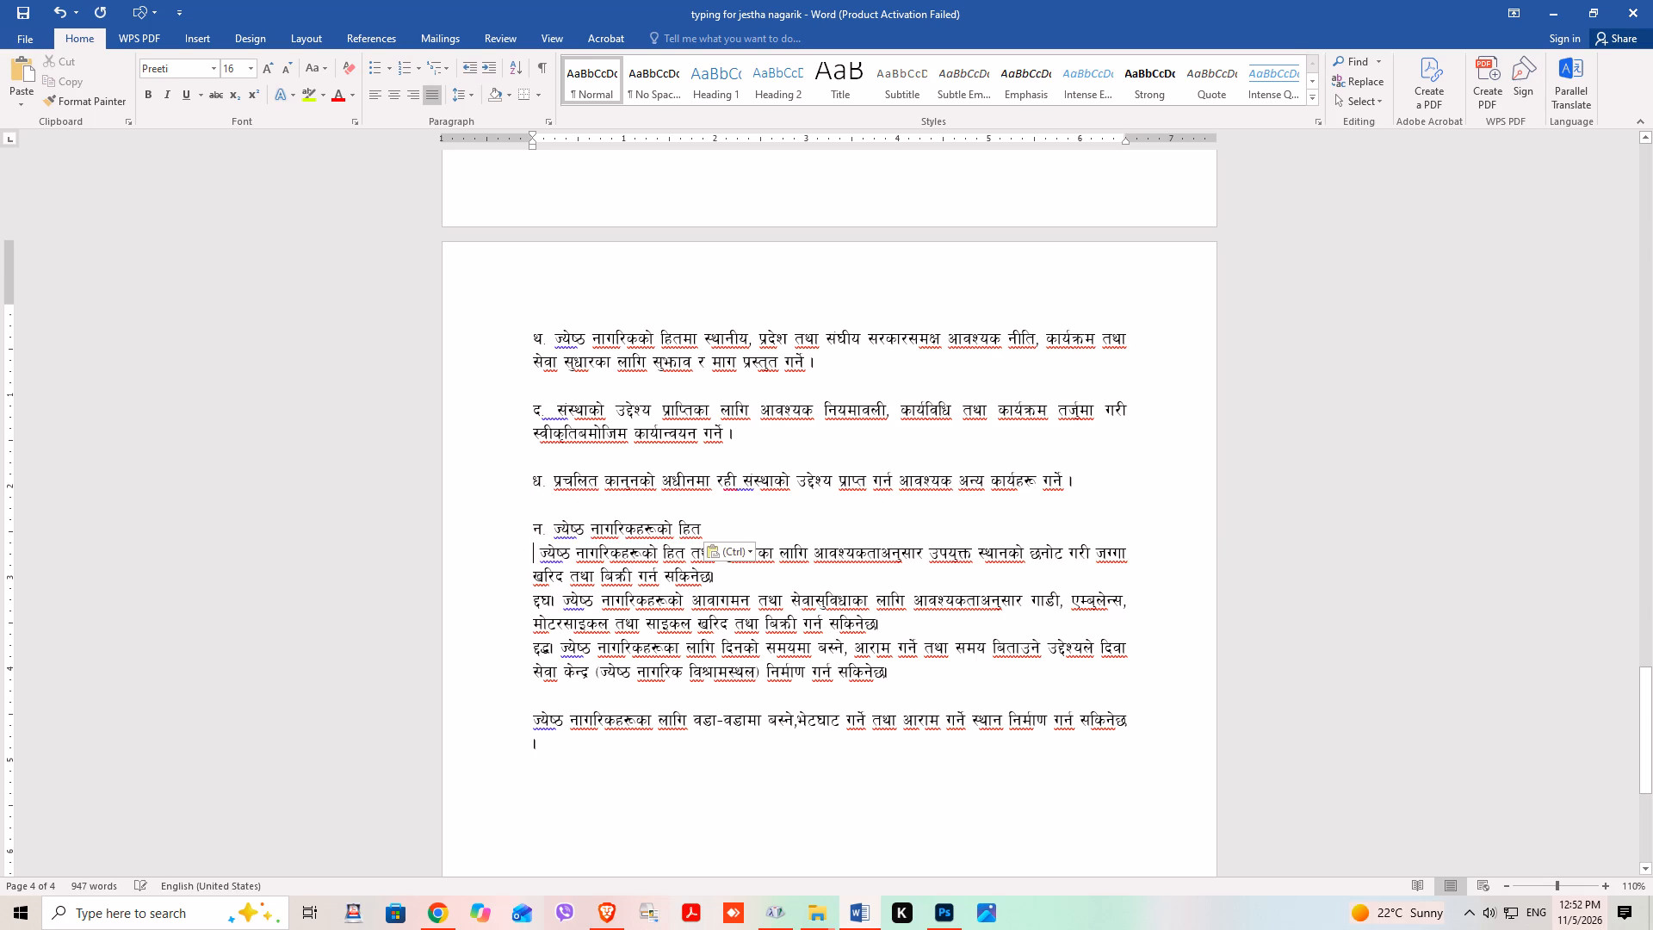
# Continue the new clause न after "हित" with the text "को नितित्त" and a space.
pyautogui.click(701, 524)
pyautogui.write('sf')
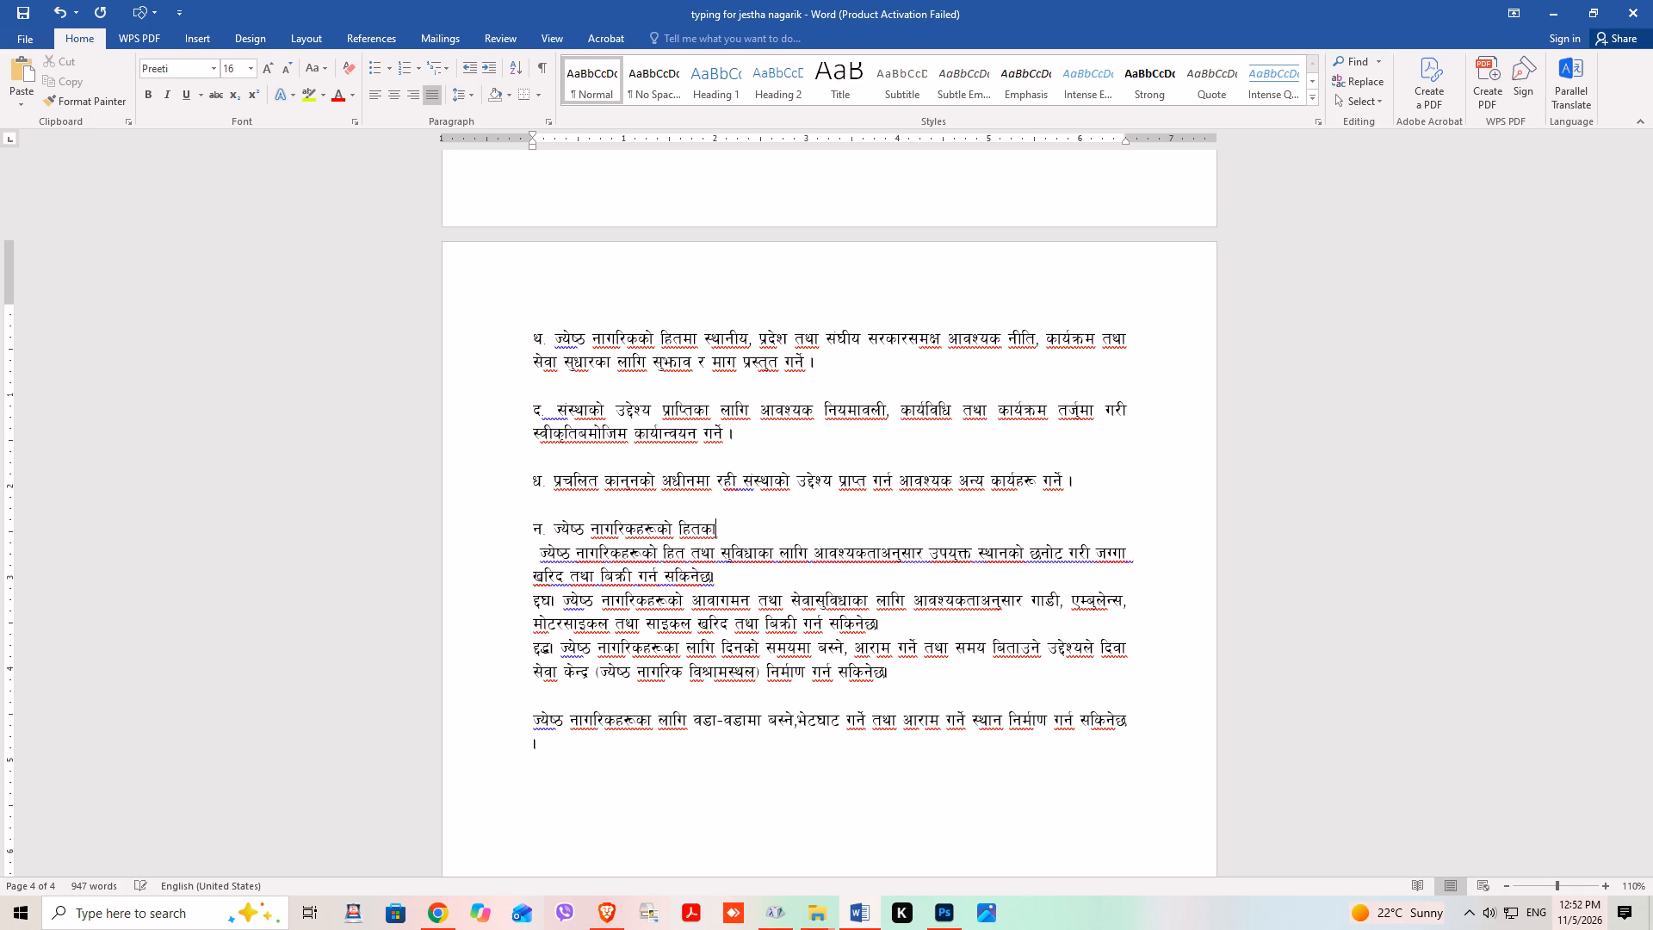
pyautogui.press(']')
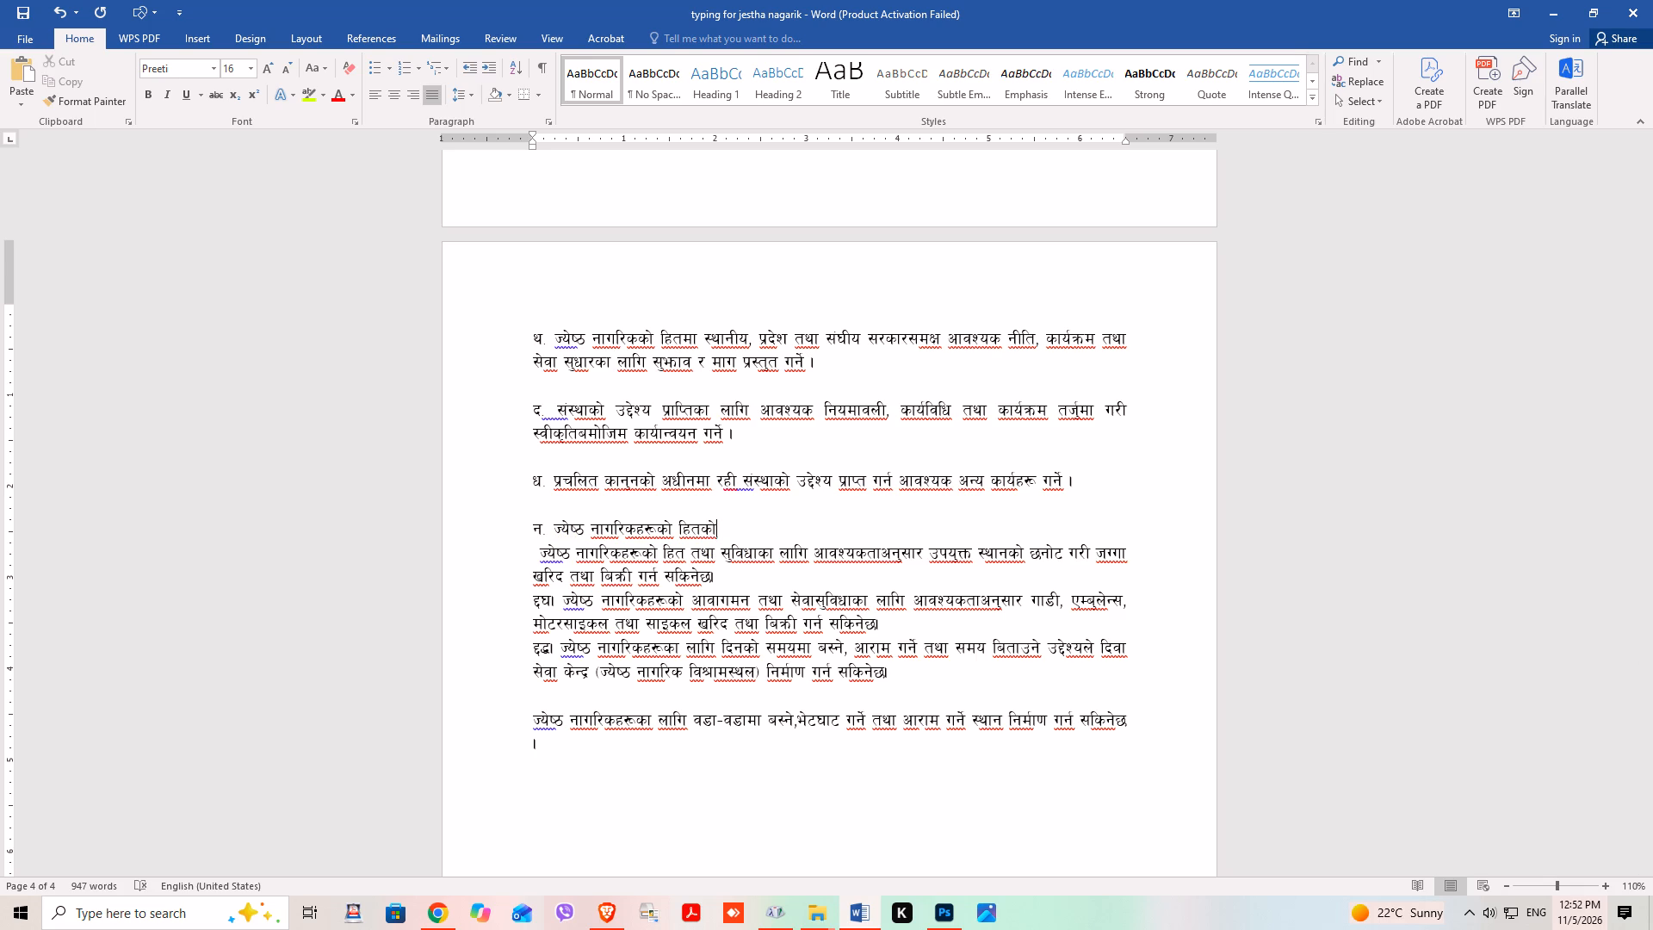
pyautogui.press('space')
pyautogui.write('l')
pyautogui.press('h')
pyautogui.press('BackSpace')
pyautogui.press('j')
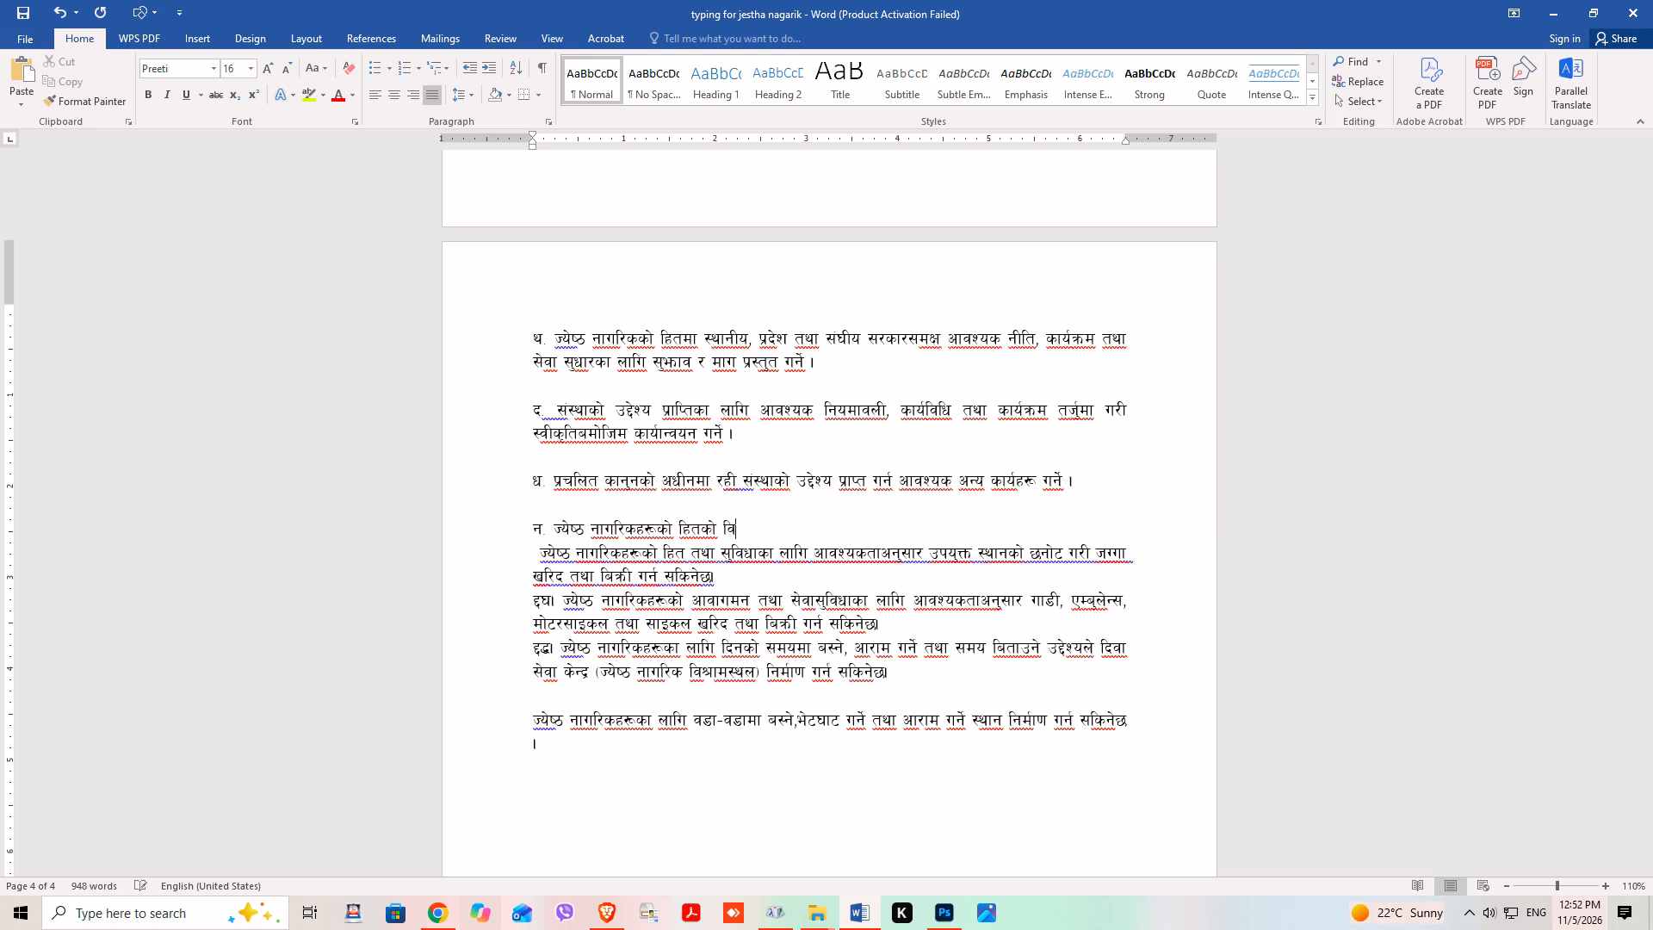
pyautogui.press('BackSpace')
pyautogui.press('f')
pyautogui.press('BackSpace')
pyautogui.press('g')
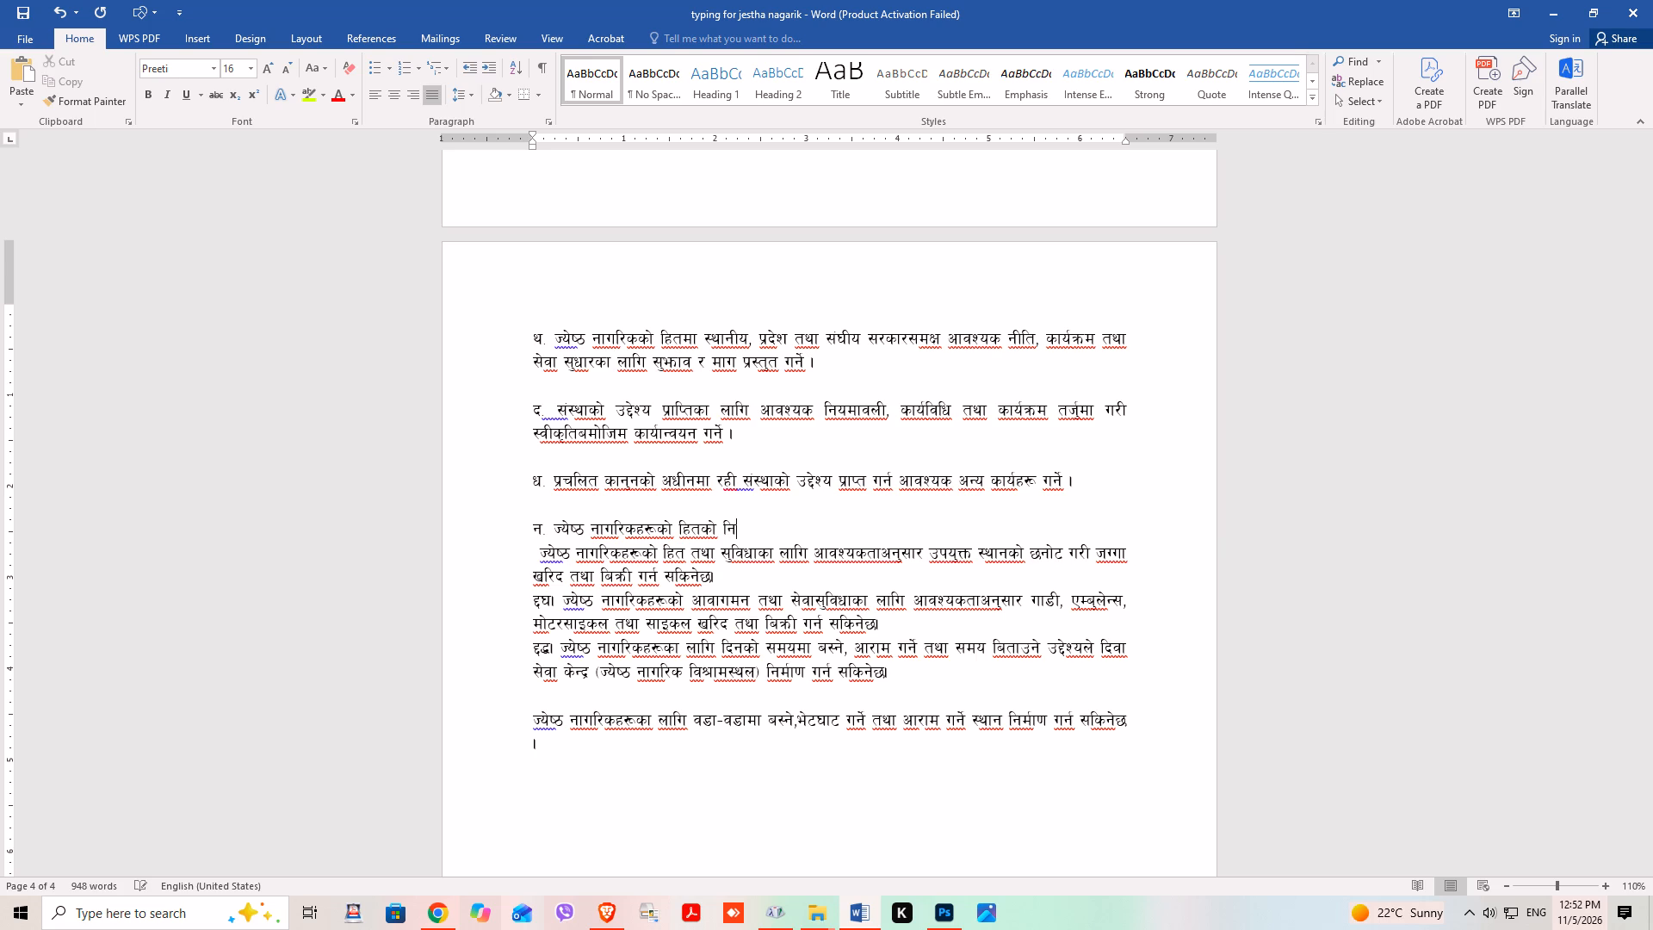
pyautogui.write('lt')
pyautogui.hotkey('shift', 'q')
pyautogui.press('space')
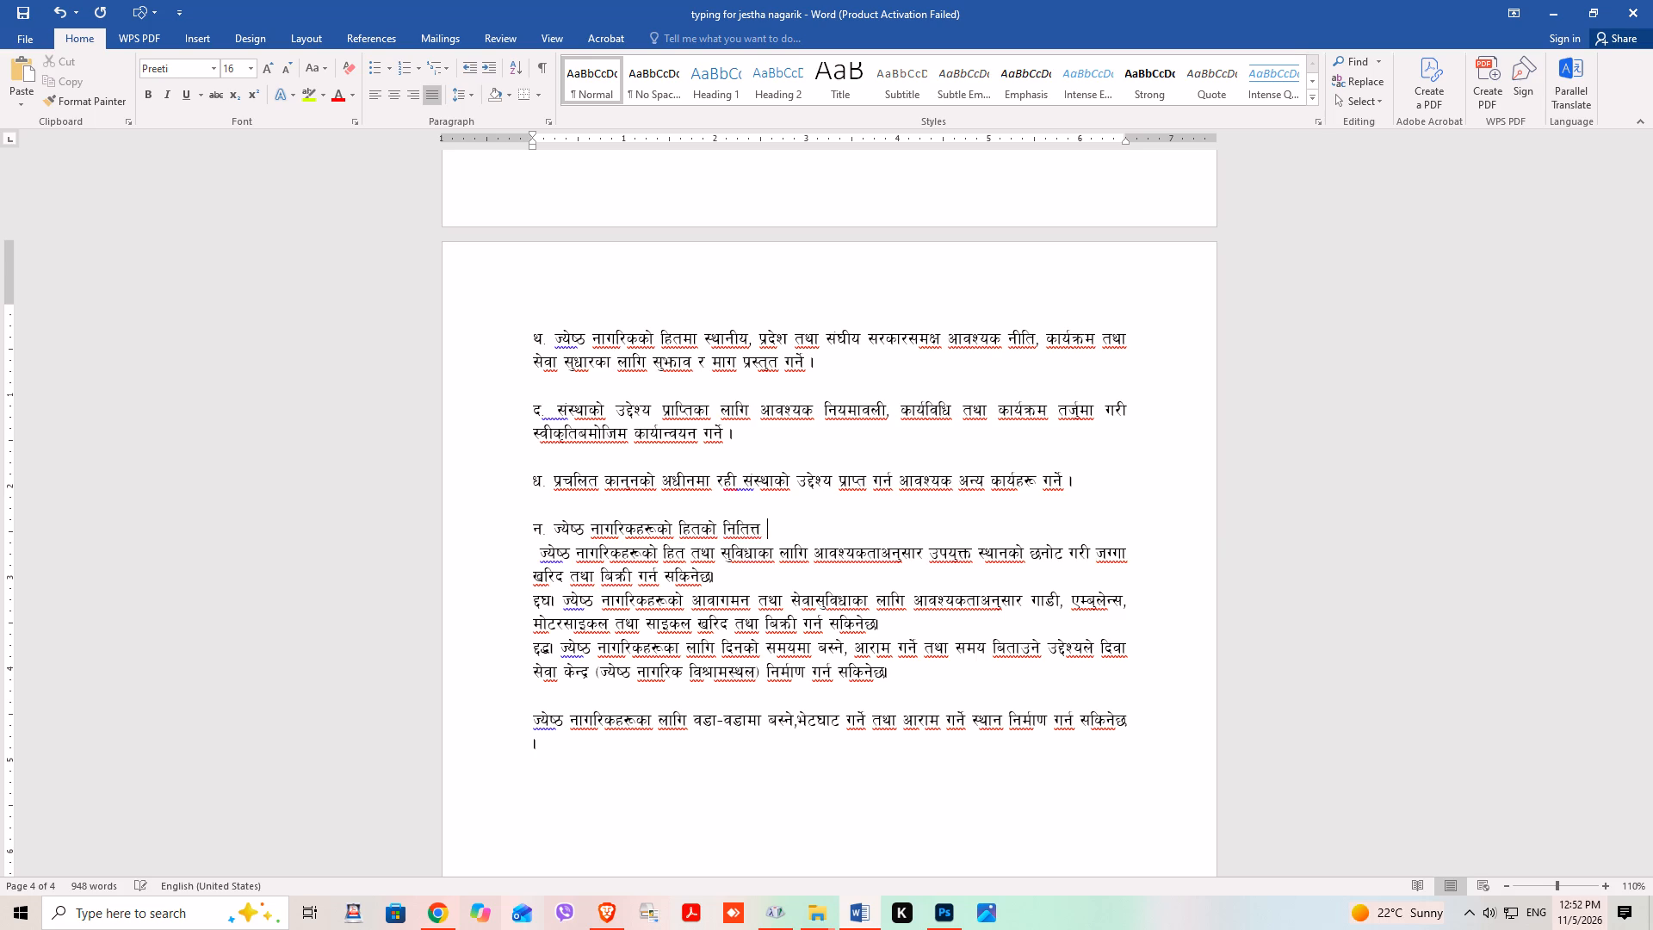
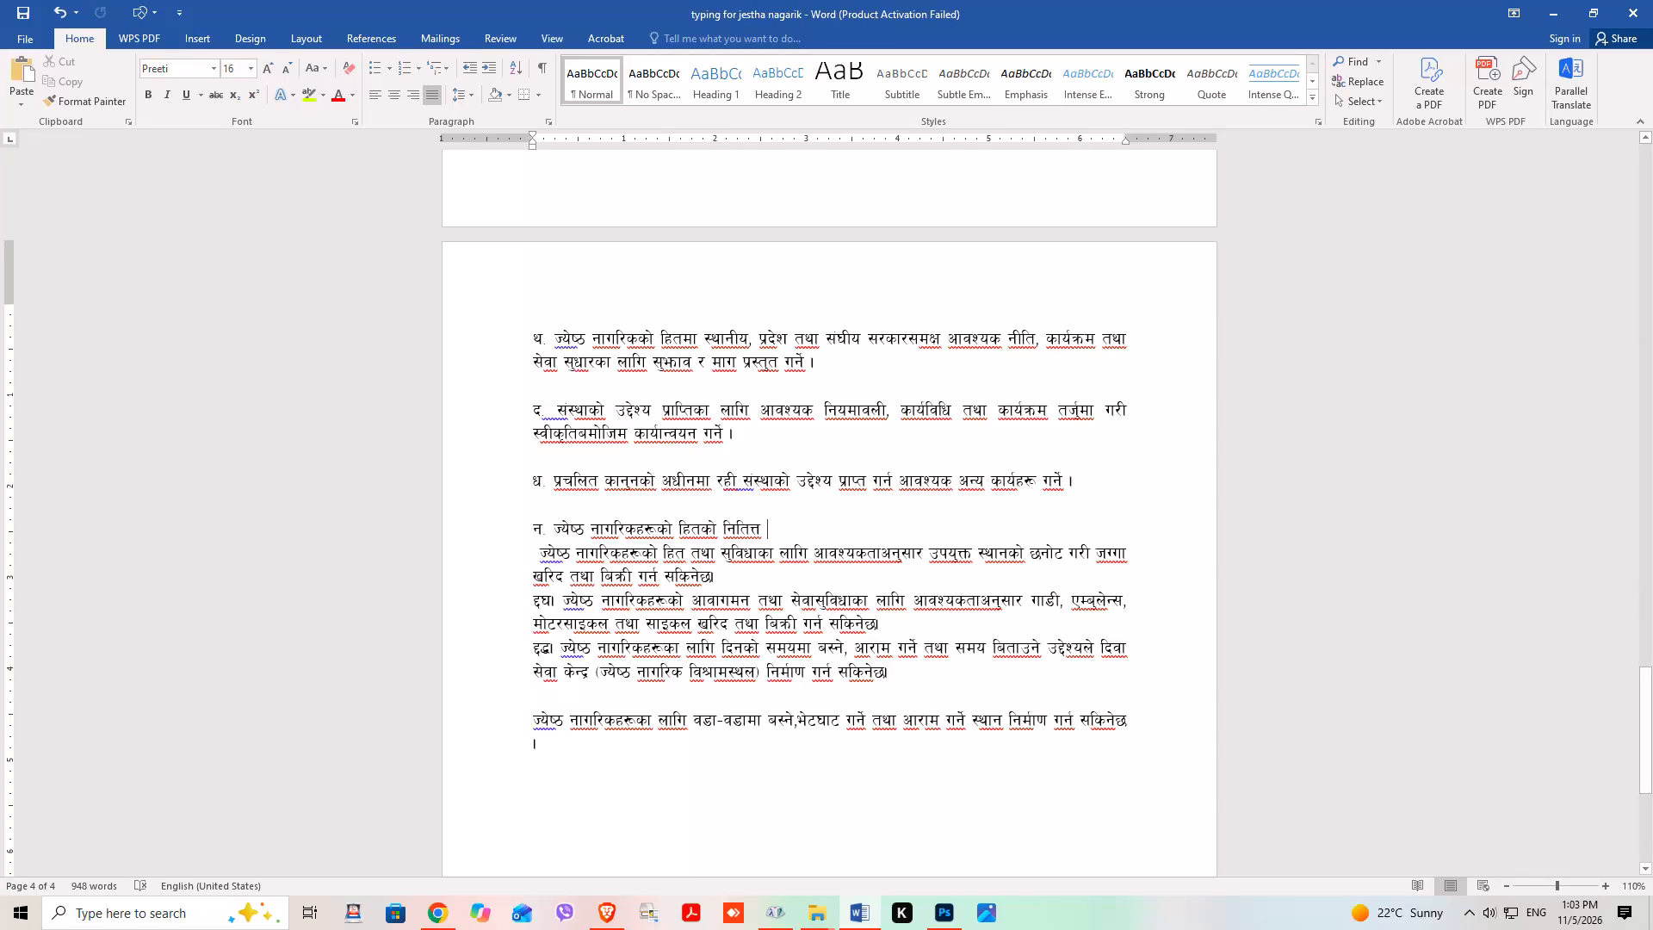
# Continue clause न after "नितित्त" with the word "जग्गा" and a space.
pyautogui.moveTo(1256, 819); pyautogui.dragTo(1231, 829)
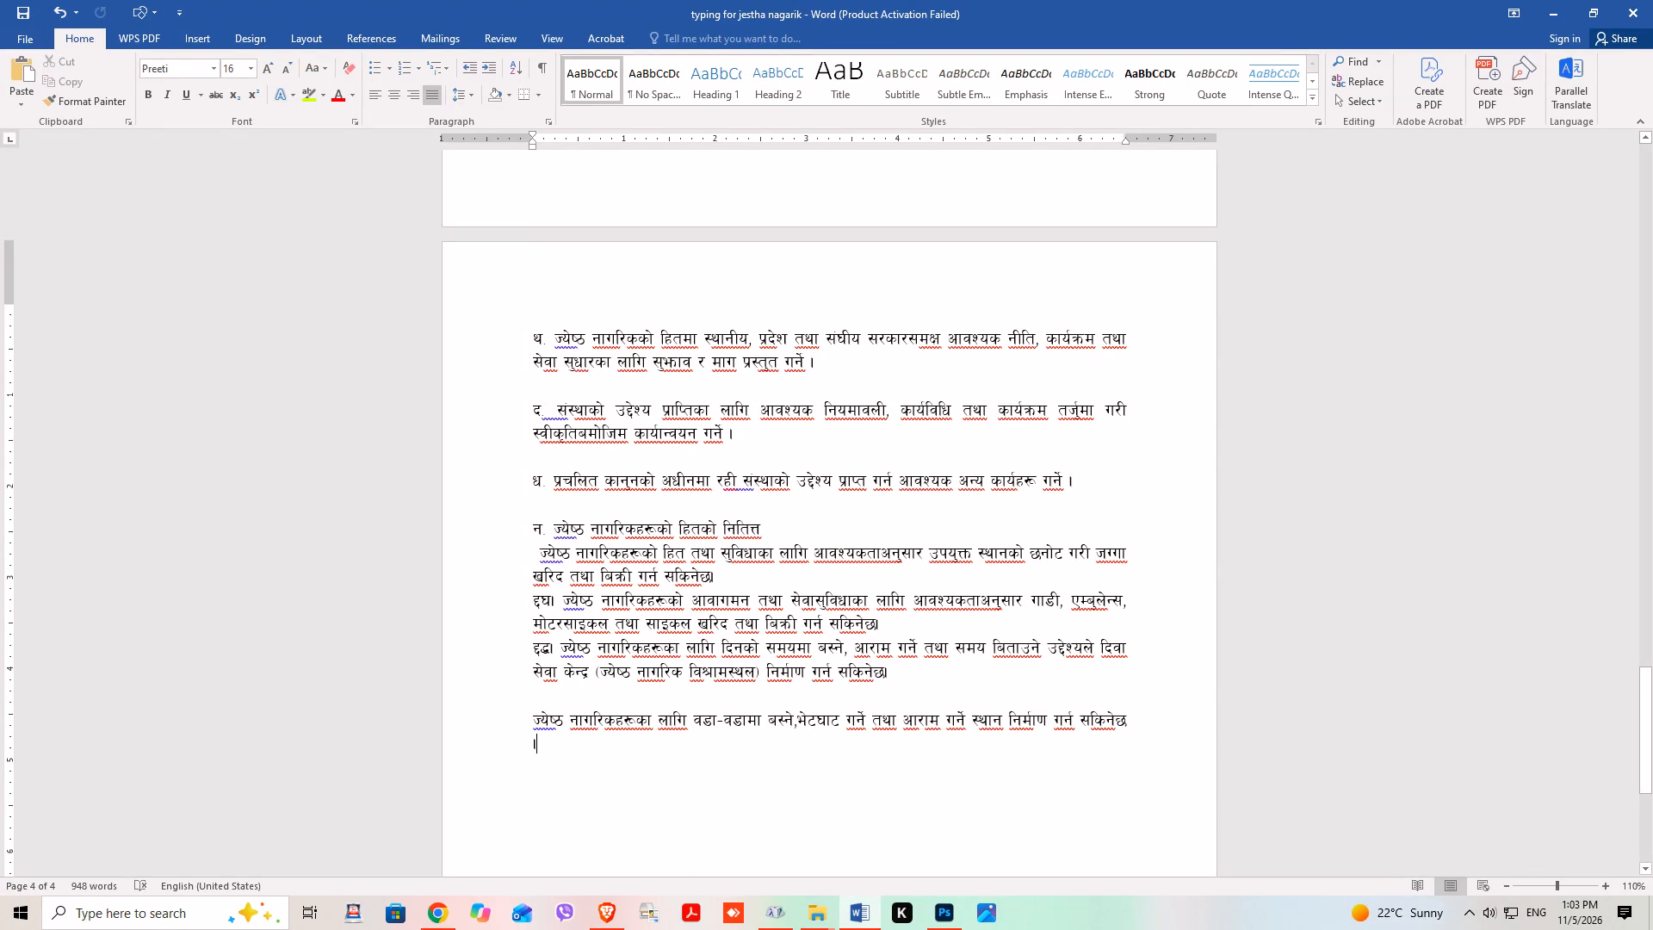
pyautogui.click(541, 554)
pyautogui.click(768, 538)
pyautogui.press('j')
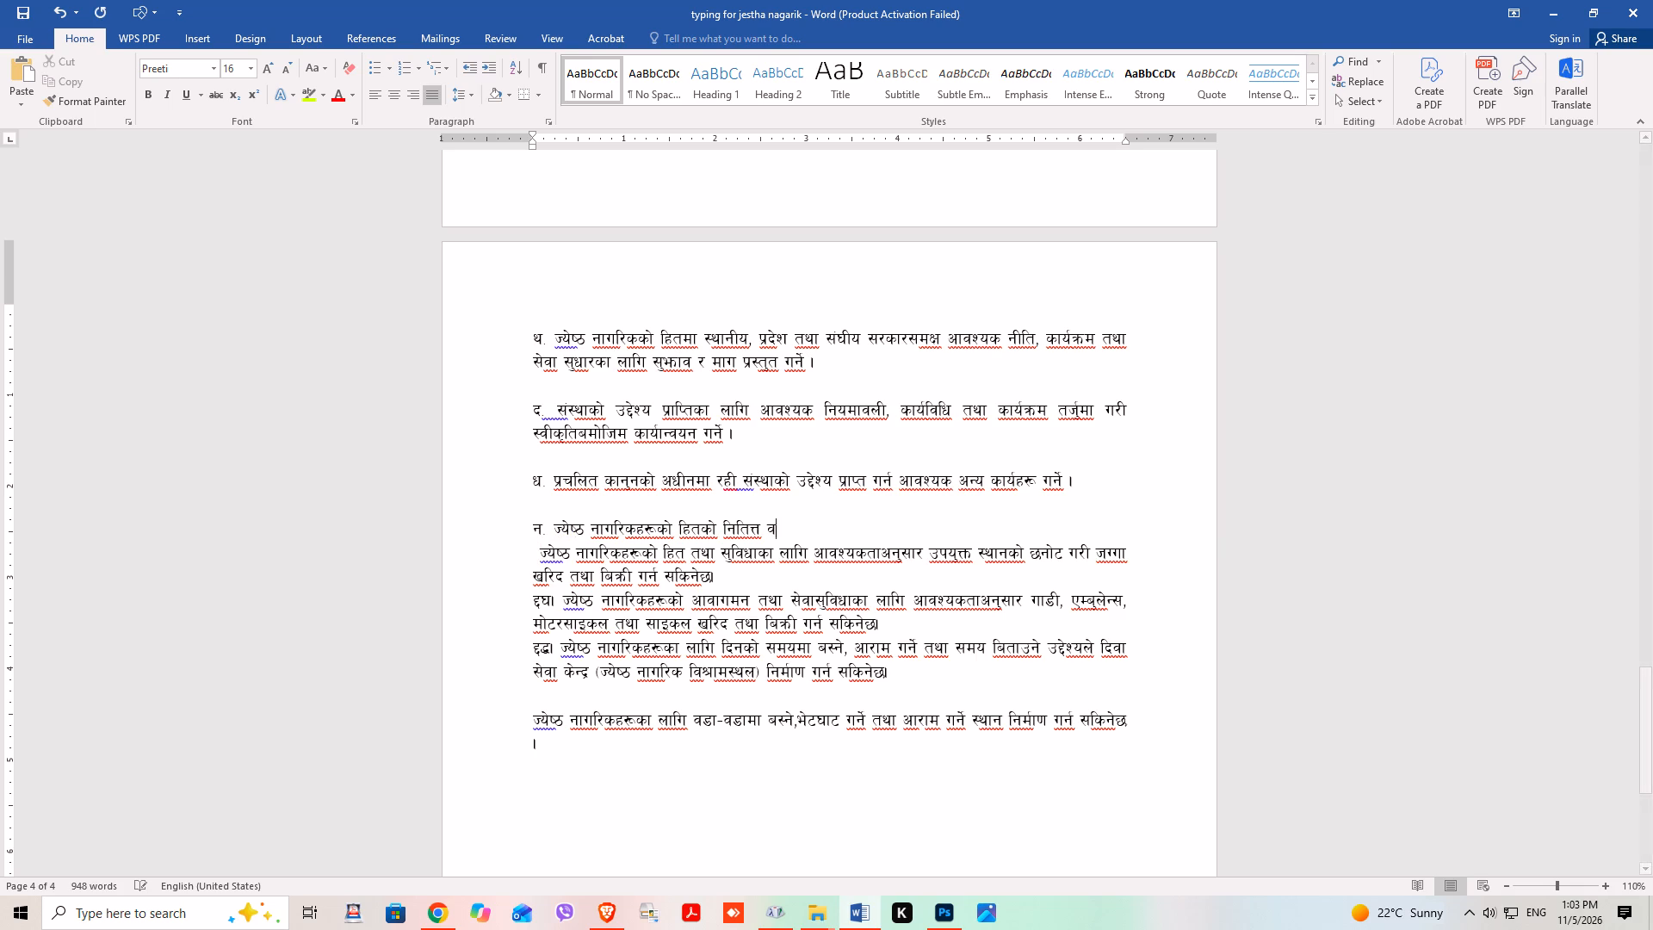
pyautogui.press('BackSpace')
pyautogui.press('k')
pyautogui.press('BackSpace')
pyautogui.press('h')
pyautogui.hotkey('shift', 'y')
pyautogui.press('BackSpace')
pyautogui.hotkey('shift', 't')
pyautogui.press('BackSpace')
pyautogui.write('Uuf')
pyautogui.press('space')
# Add the word "खरिद" and a space after "जग्गा" in clause न.
pyautogui.press(';')
pyautogui.press('BackSpace')
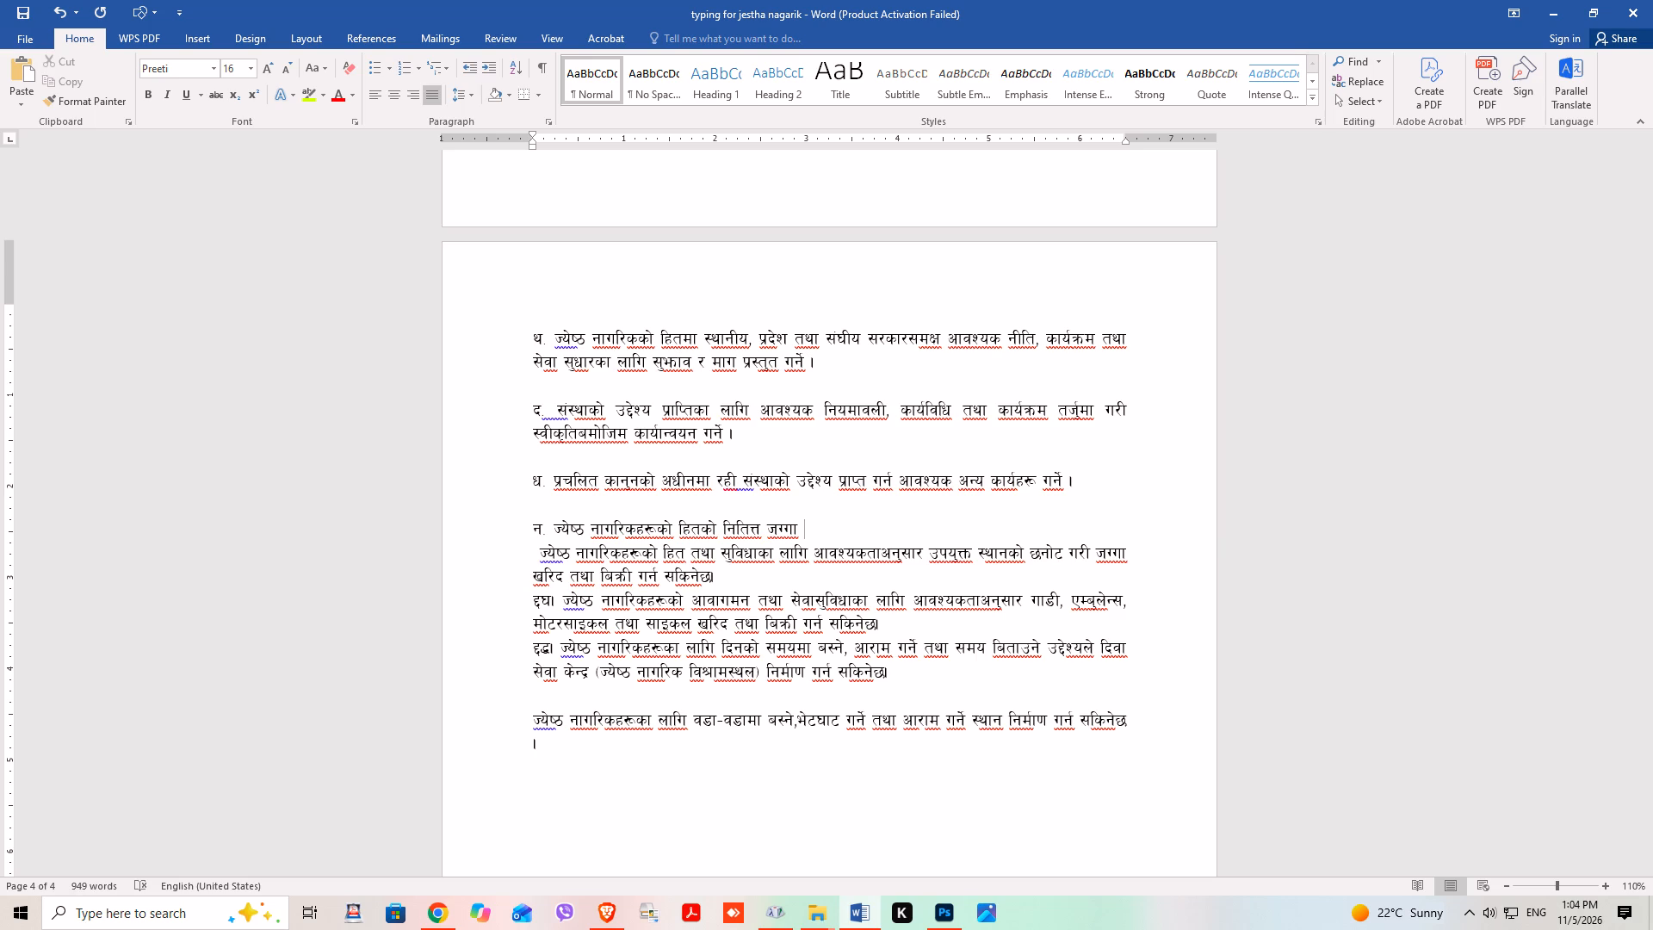
pyautogui.press('b')
pyautogui.press('BackSpace')
pyautogui.press('n')
pyautogui.press('BackSpace')
pyautogui.press('v')
pyautogui.press('BackSpace')
pyautogui.press('v')
pyautogui.write('l.')
pyautogui.press('BackSpace')
pyautogui.press('/')
pyautogui.press('v')
pyautogui.press('BackSpace')
pyautogui.press('b')
pyautogui.press('space')
# Add the word "विक्री" and a space after "खरिद" in clause न.
pyautogui.write('lj')
pyautogui.press('s')
pyautogui.hotkey('shift', '|')
pyautogui.hotkey('shift', 'l')
pyautogui.press('BackSpace')
pyautogui.press('BackSpace')
pyautogui.press('BackSpace')
pyautogui.press('q')
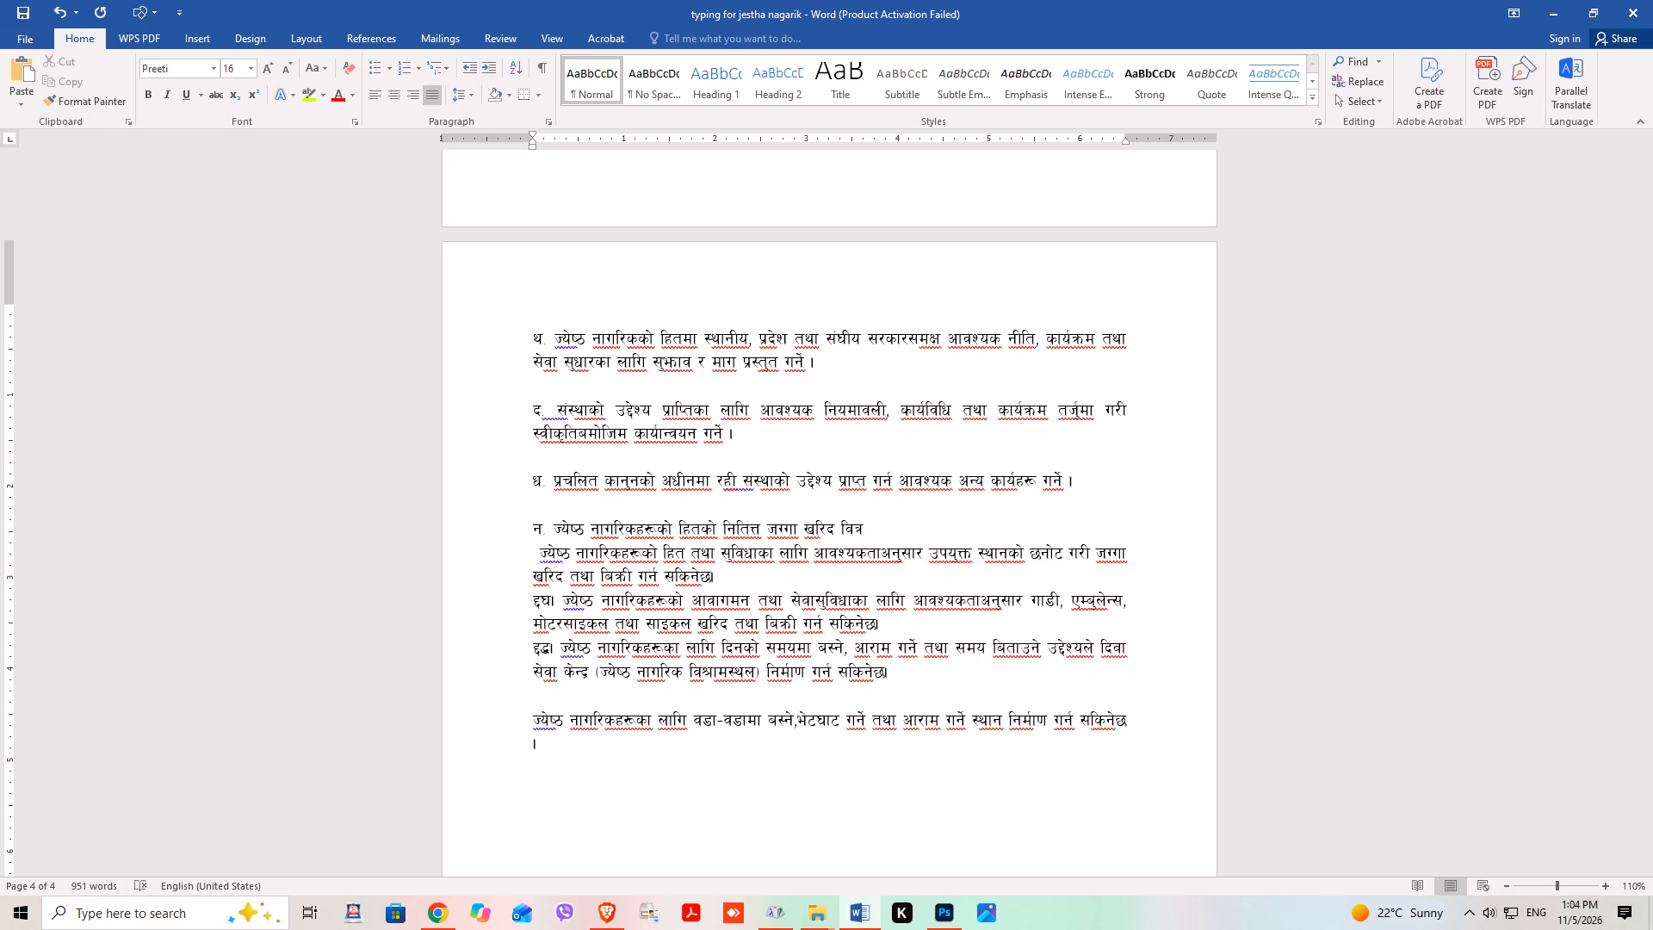
pyautogui.press('m')
pyautogui.hotkey('shift', 'l')
pyautogui.press('space')
# Extend clause न after "विक्री" with the words "स्थान हेरी" and a space.
pyautogui.hotkey('shift', ':')
pyautogui.write('yf')
pyautogui.press('h')
pyautogui.press('g')
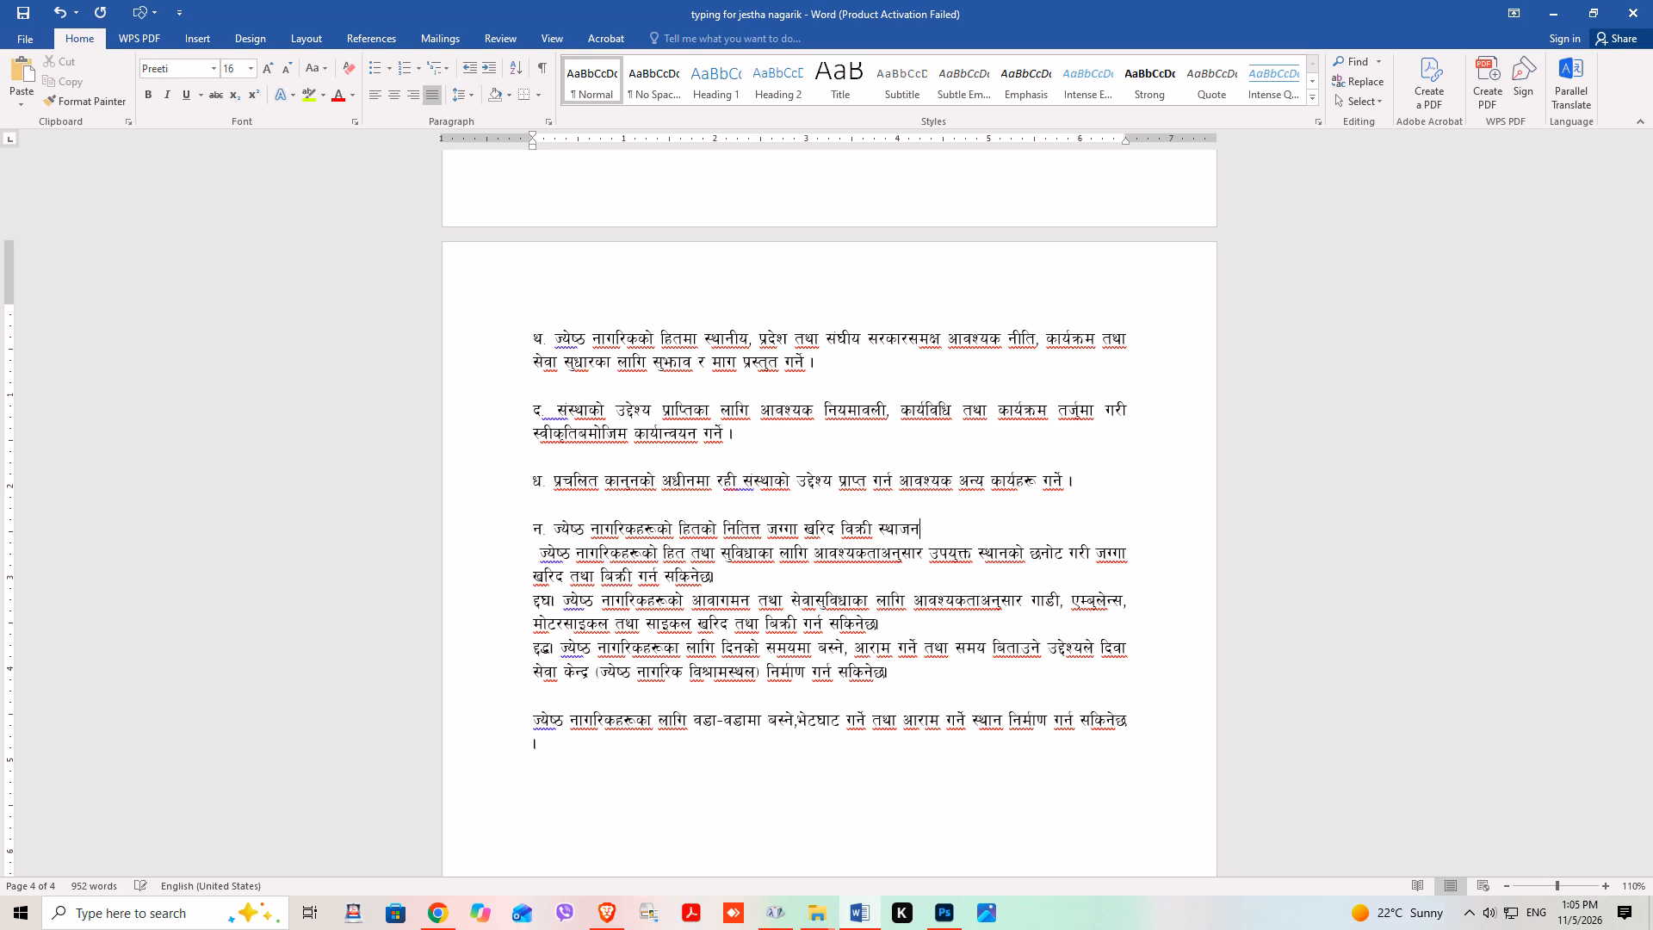
pyautogui.press('BackSpace')
pyautogui.press('BackSpace')
pyautogui.write('g')
pyautogui.press('space')
pyautogui.press('c')
pyautogui.press('BackSpace')
pyautogui.press('x')
pyautogui.write(']/')
pyautogui.write('L')
pyautogui.press('space')
# Extend clause न after "हेरी" with the words "गर्न सक्ने".
pyautogui.press('y')
pyautogui.press('BackSpace')
pyautogui.write('uh')
pyautogui.press('BackSpace')
pyautogui.press('g')
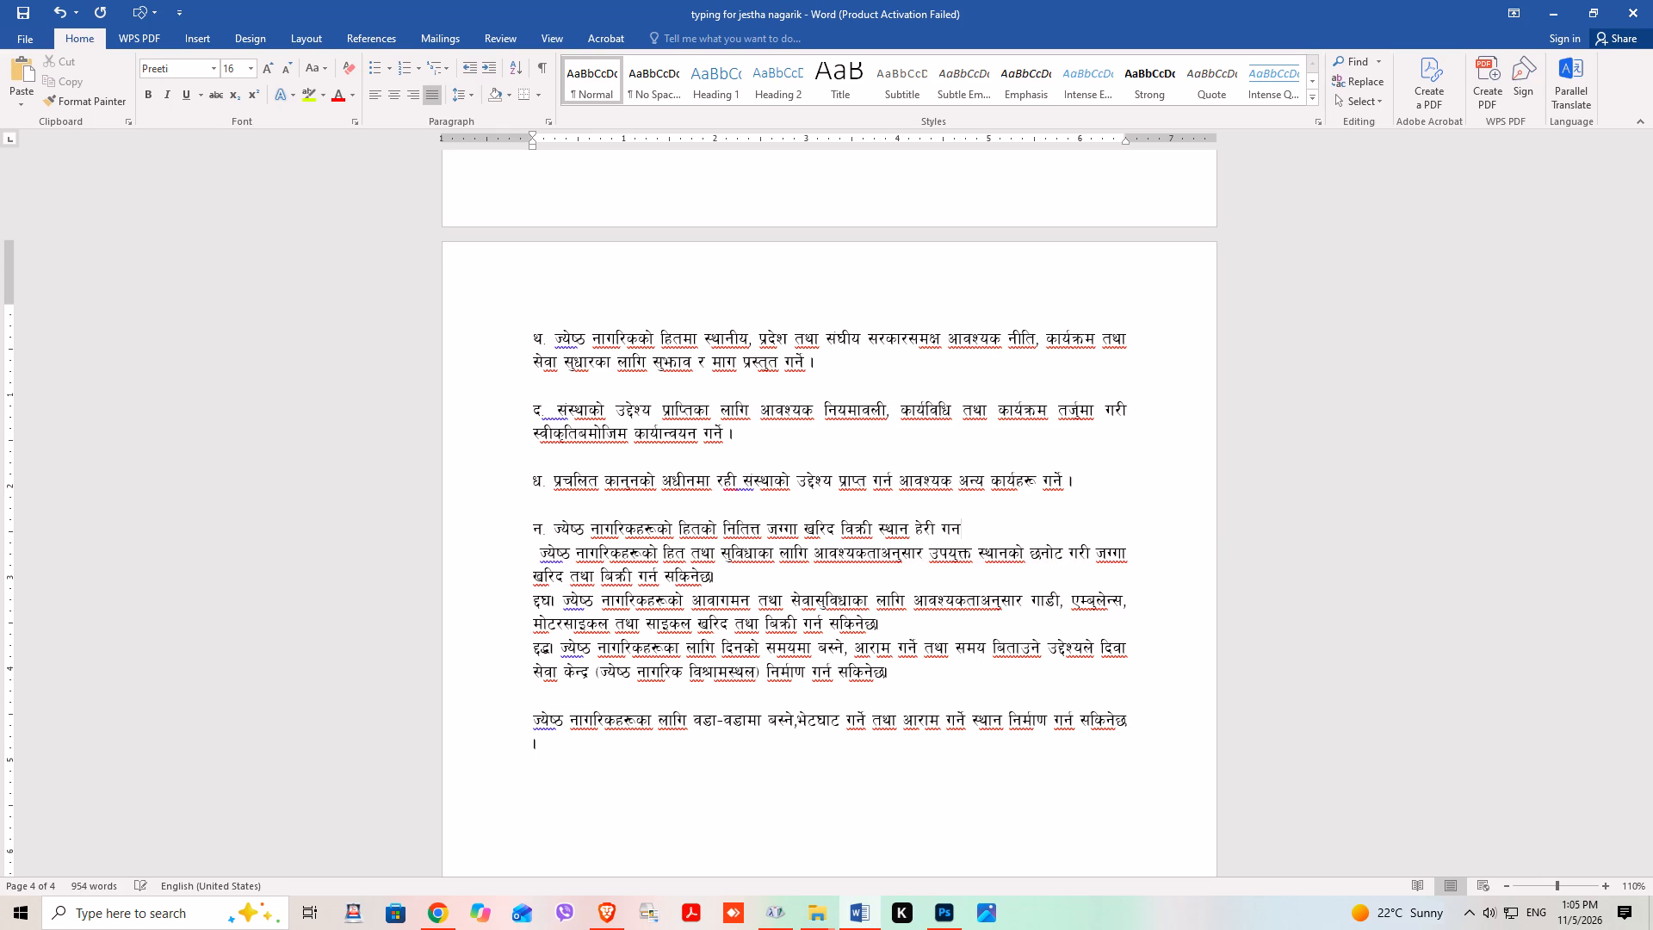
pyautogui.hotkey('shift', '{')
pyautogui.press('space')
pyautogui.write("'s")
pyautogui.press('BackSpace')
pyautogui.press('BackSpace')
pyautogui.press("'")
pyautogui.press('BackSpace')
pyautogui.write(';s')
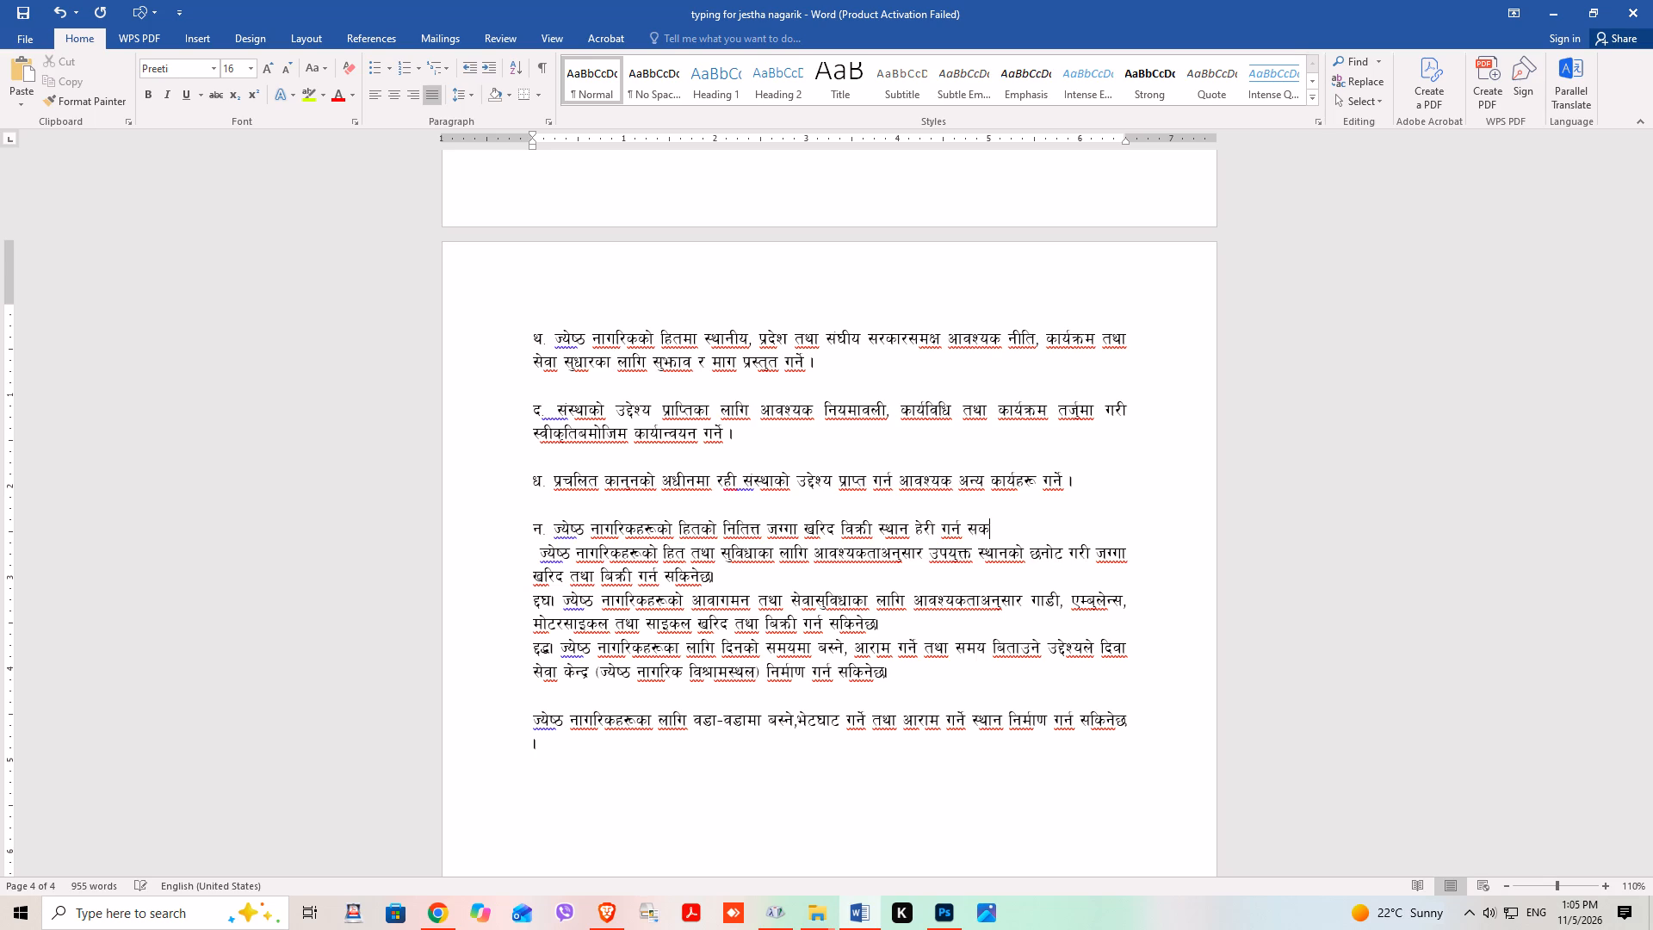
pyautogui.press('BackSpace')
pyautogui.hotkey('shift', 's')
pyautogui.press('g')
pyautogui.press(']')
# Finish clause न with "छ" and a spaced closing "।", and start a new line below it.
pyautogui.press('3')
pyautogui.press('BackSpace')
pyautogui.press('4')
pyautogui.press('BackSpace')
pyautogui.press('5')
pyautogui.press('space')
pyautogui.write('.')
pyautogui.press('Return')
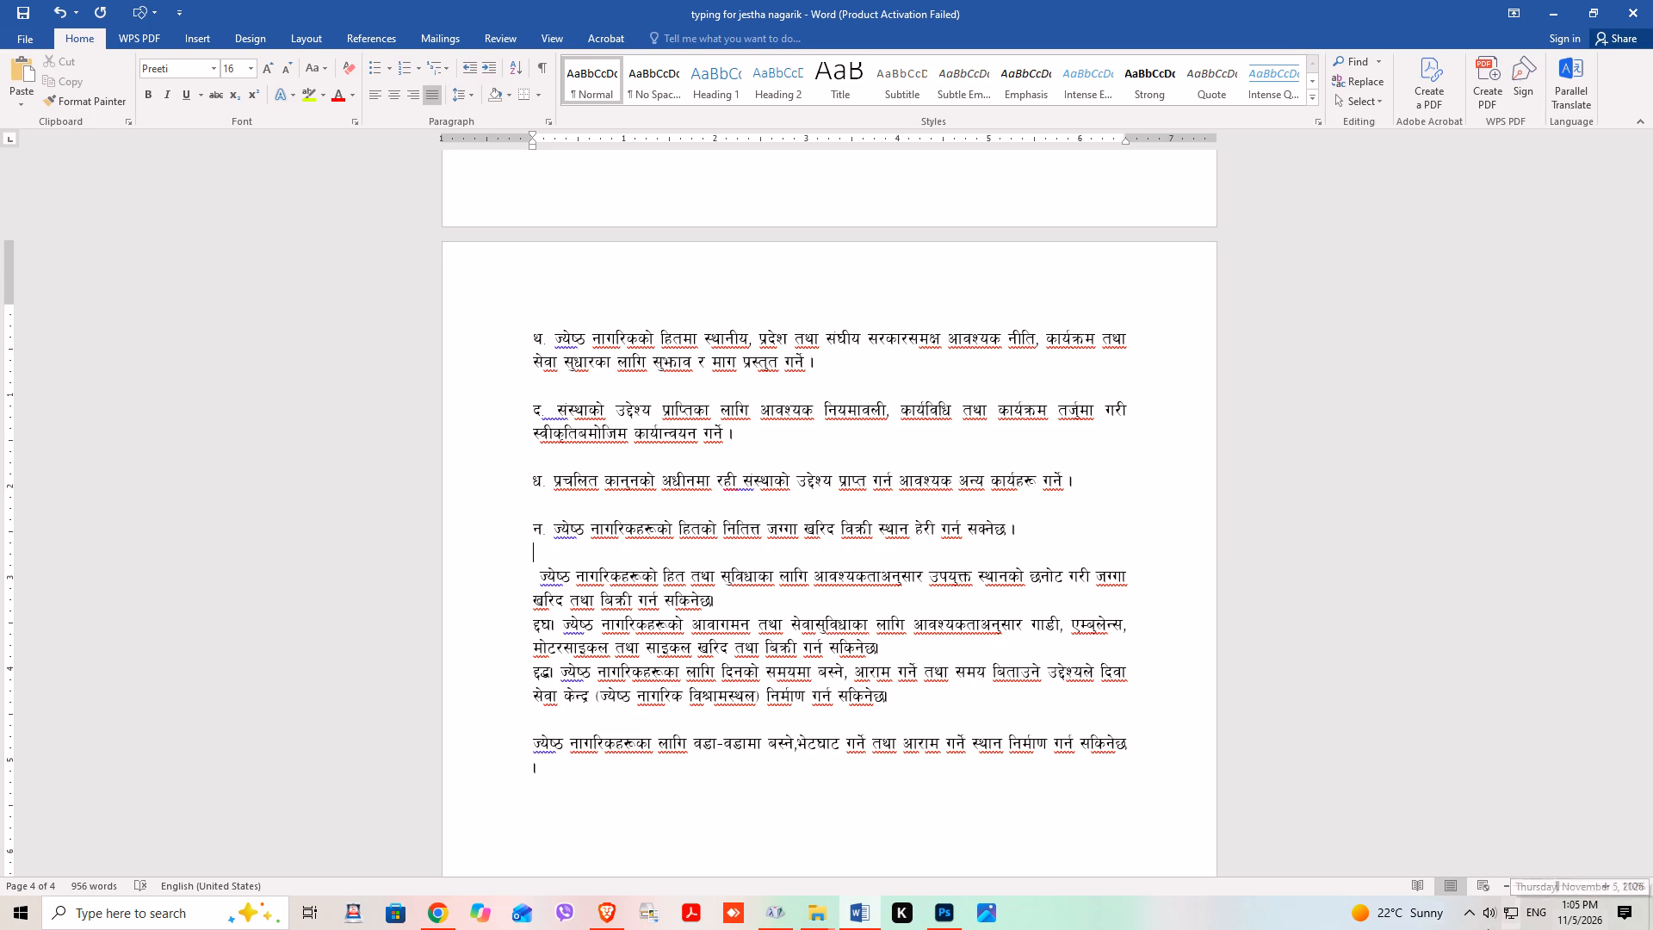
# Add the label "प." and a space before the paragraph following clause न.
pyautogui.click(539, 575)
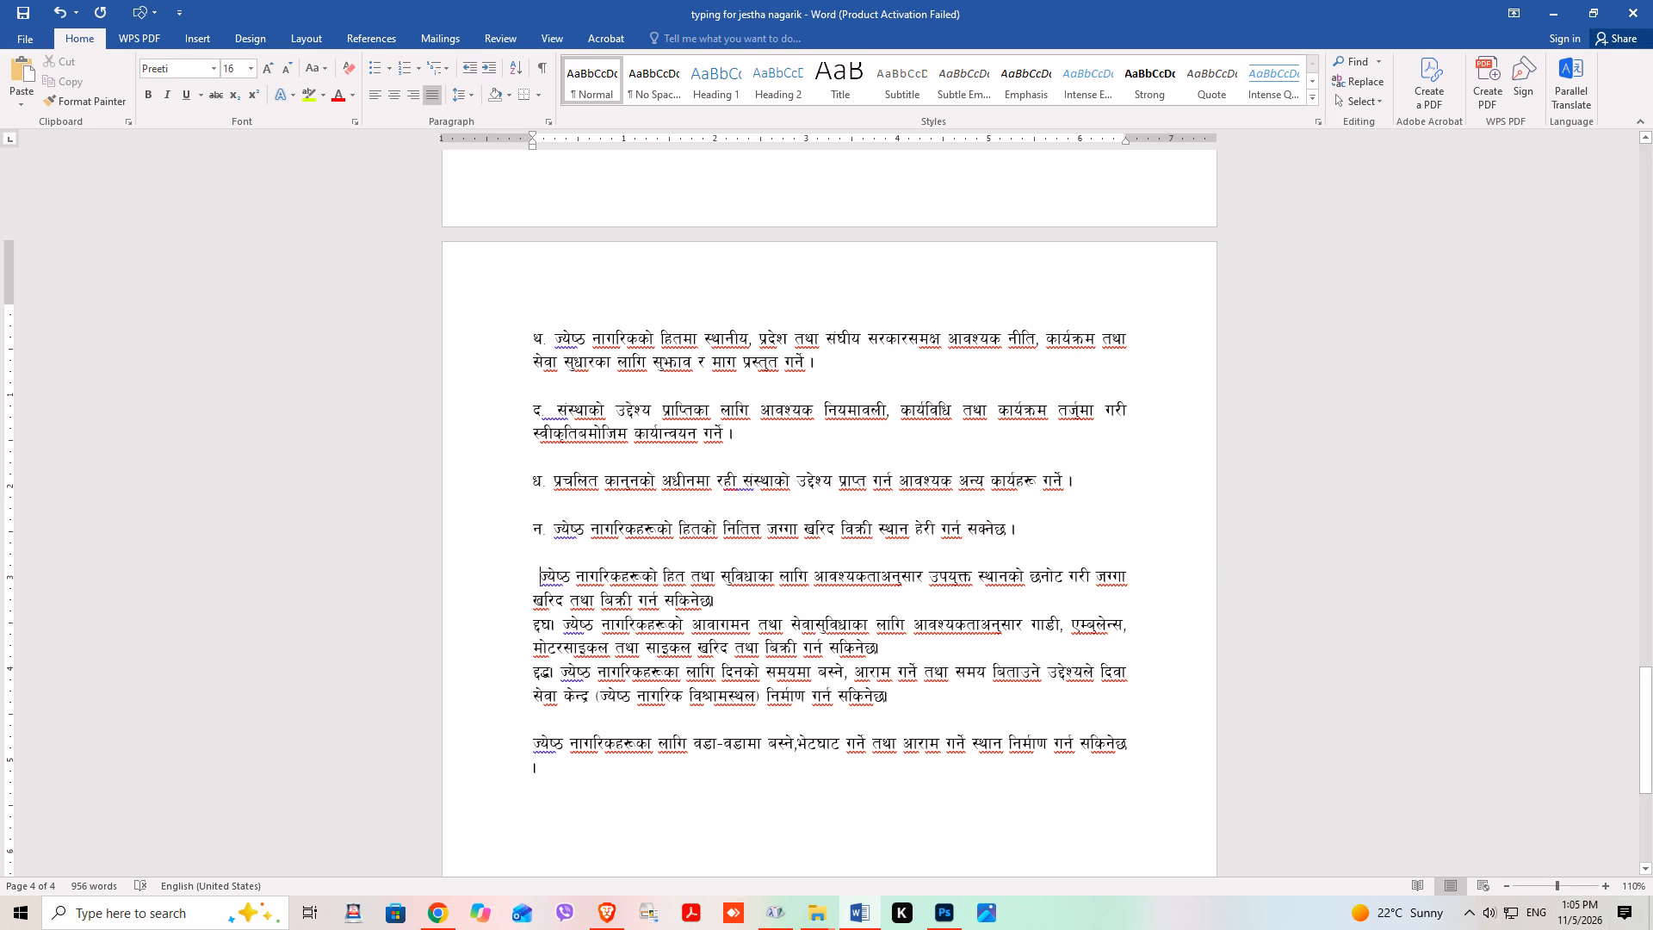
pyautogui.press('k')
pyautogui.write('=')
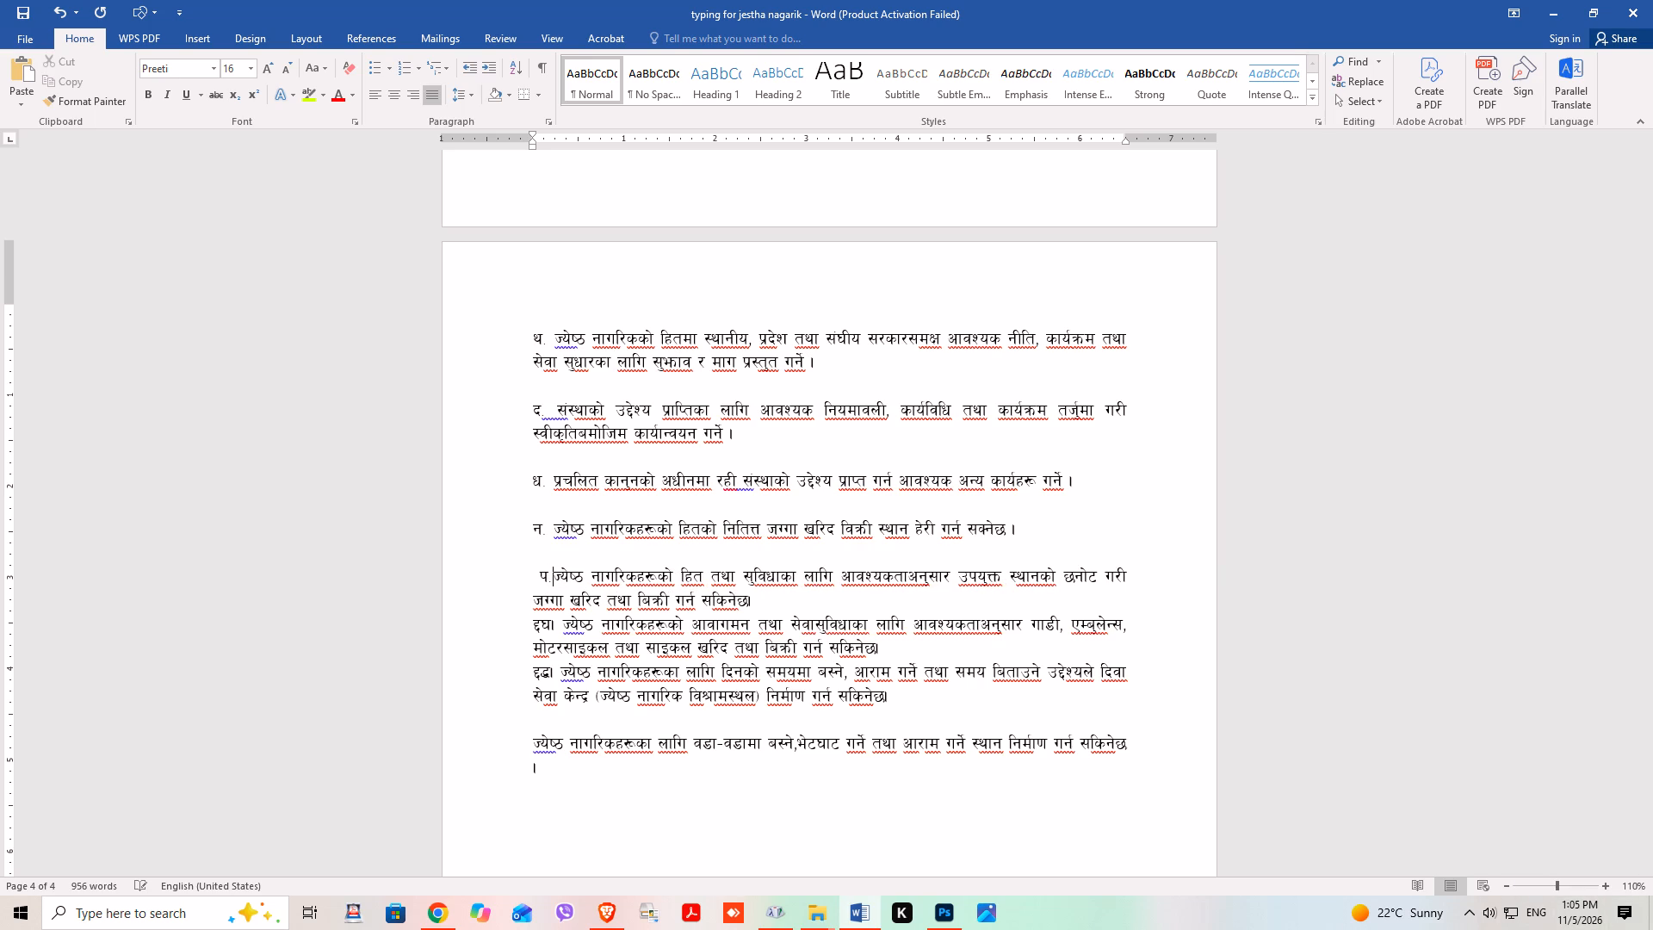
pyautogui.press('space')
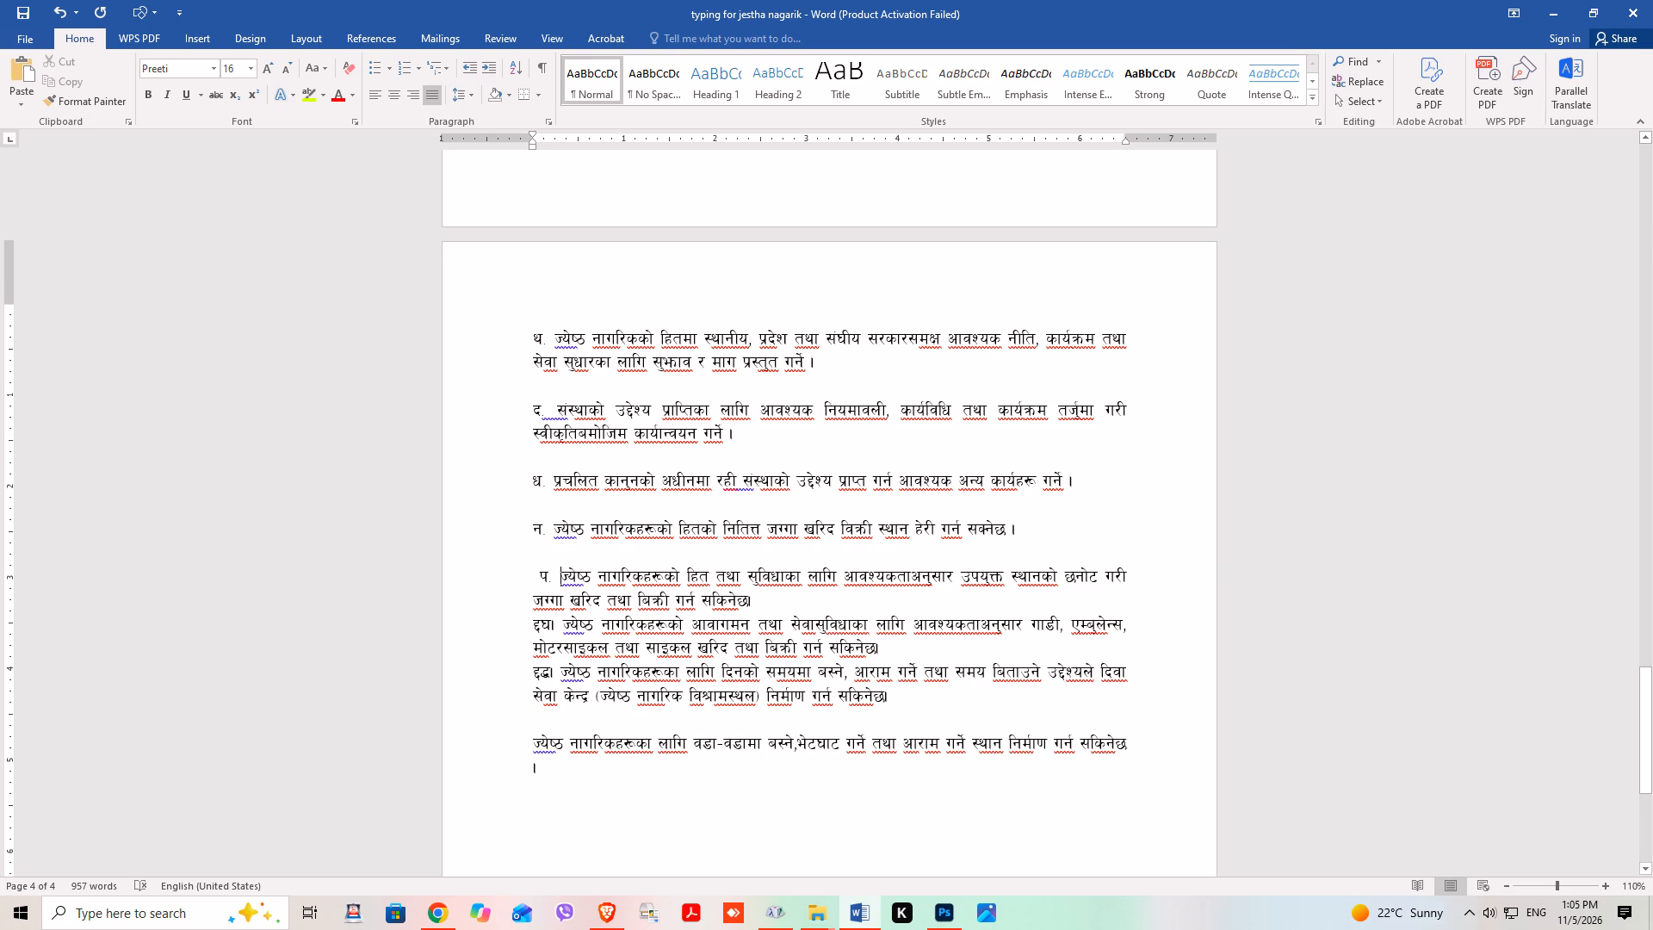
# Delete the sentence of clause न, keeping its label.
pyautogui.moveTo(531, 533); pyautogui.dragTo(1081, 569)
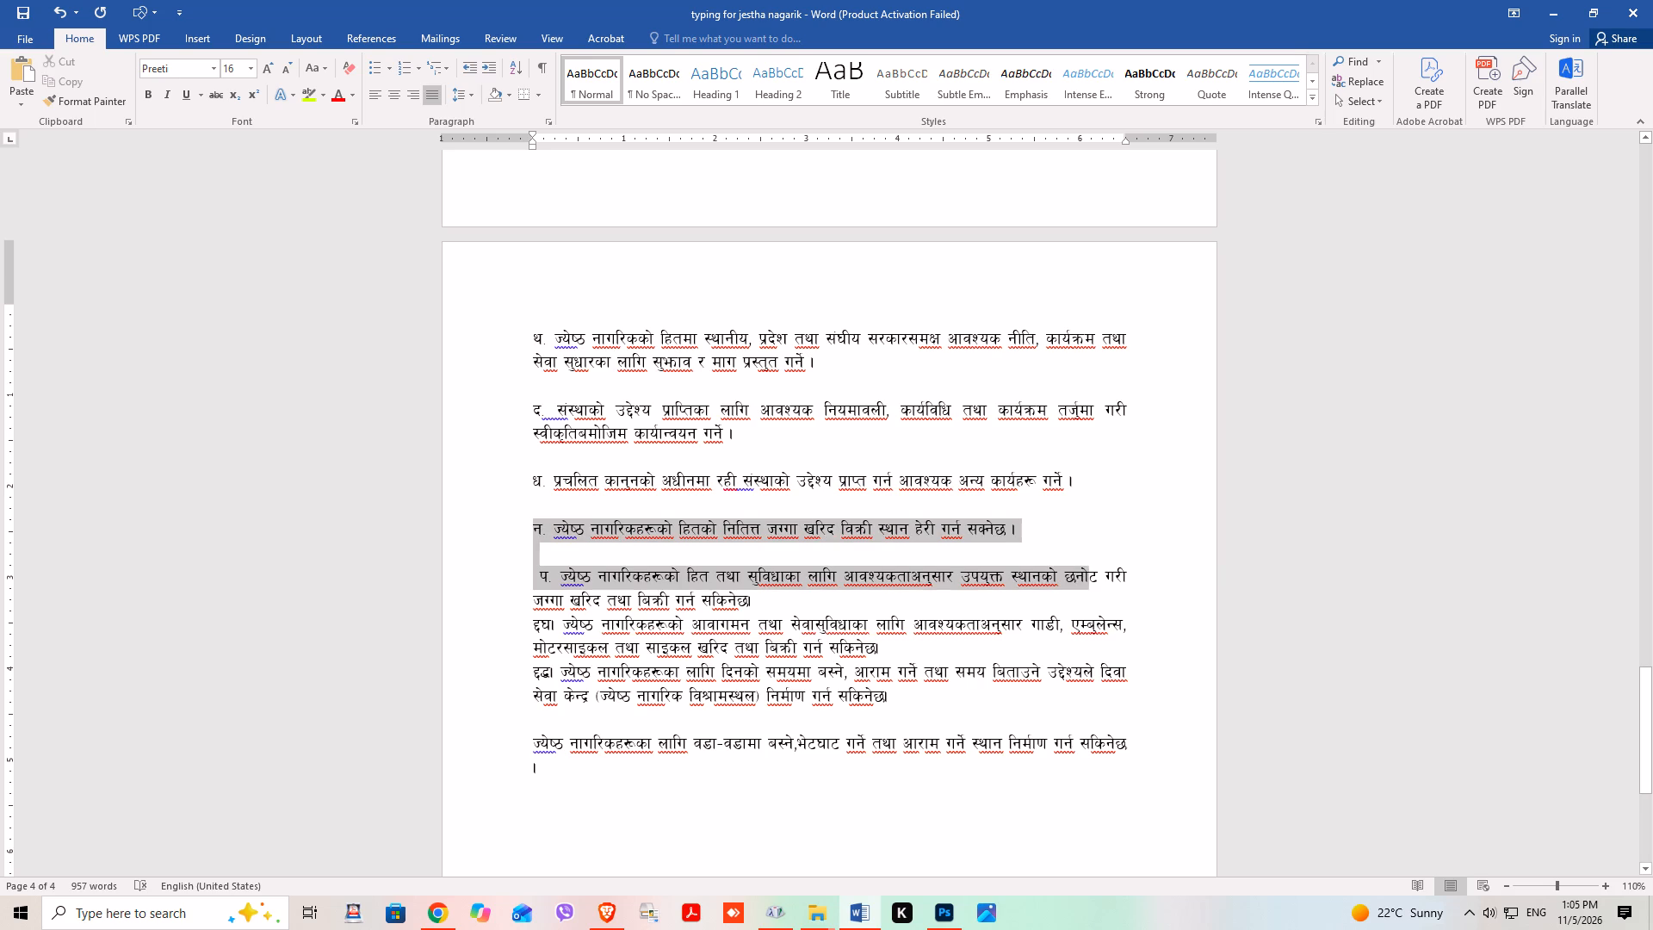
pyautogui.moveTo(1081, 569); pyautogui.dragTo(1018, 534)
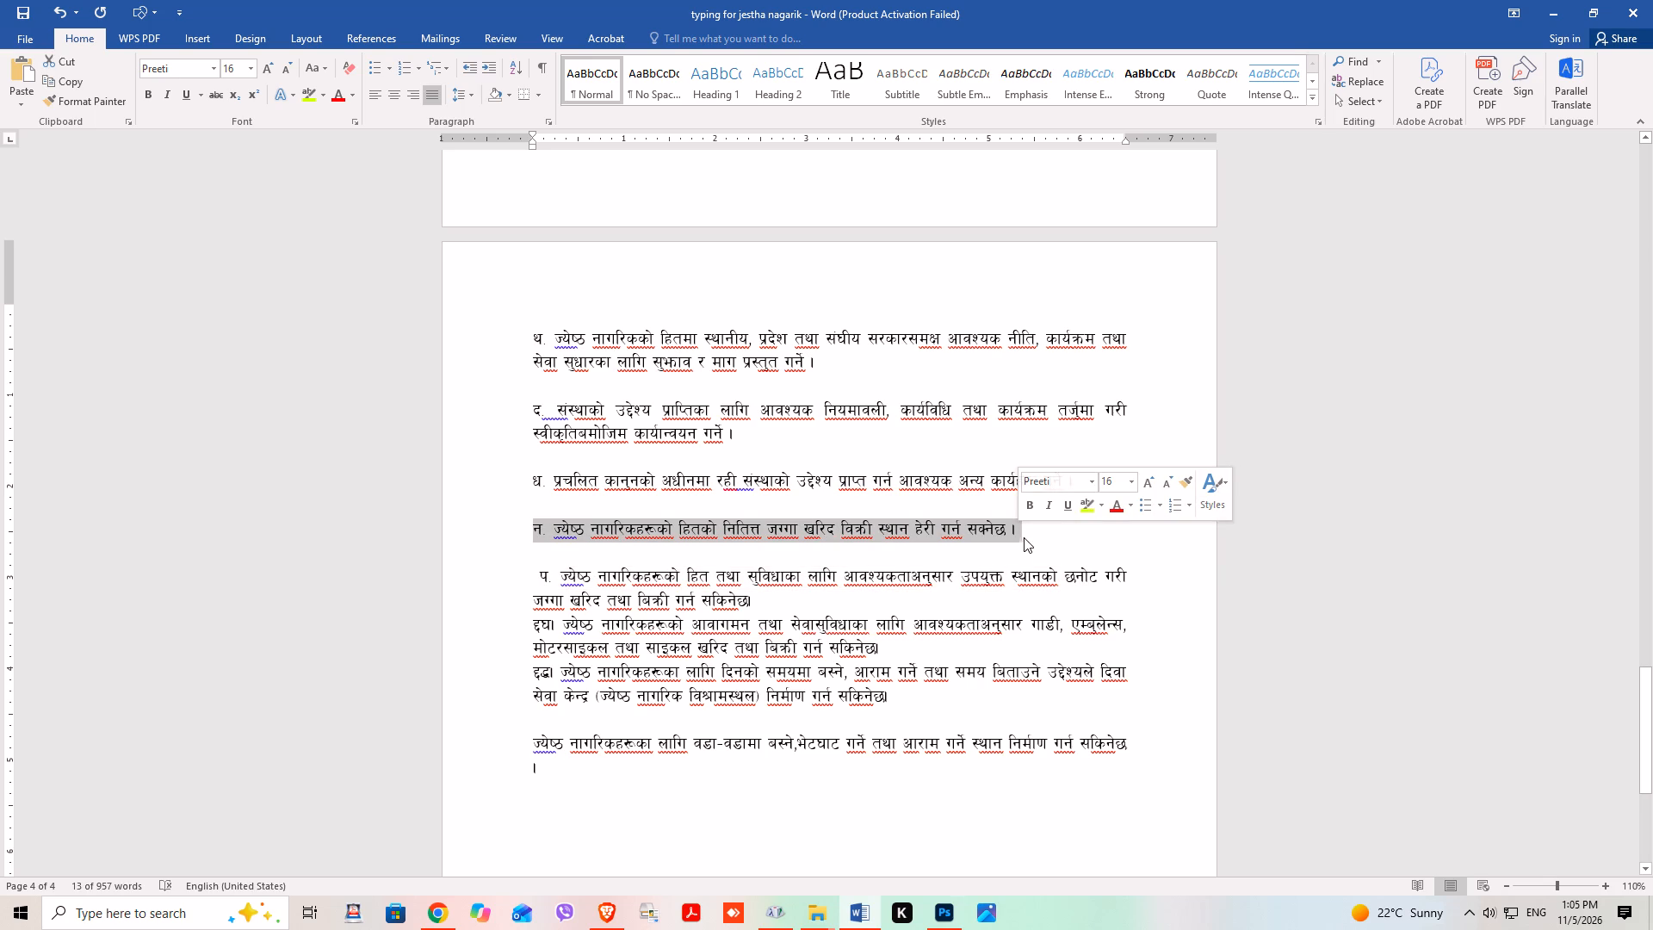
pyautogui.click(1028, 536)
pyautogui.moveTo(1028, 536); pyautogui.dragTo(564, 528)
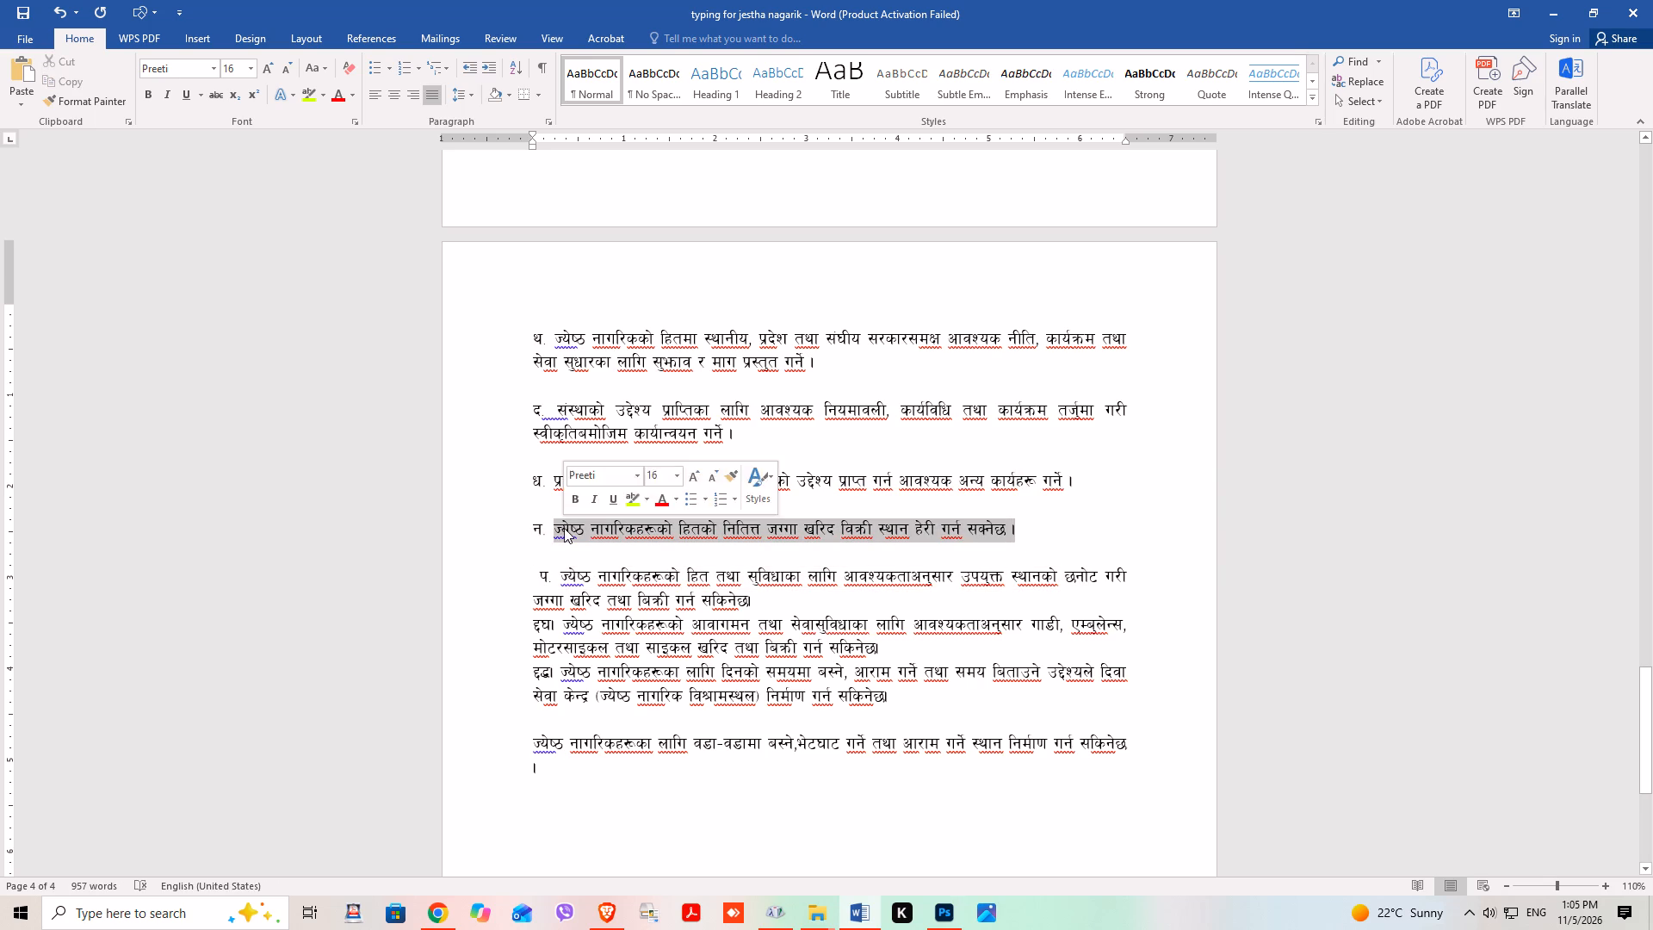
pyautogui.press('Delete')
# Copy the land purchase and sale text from clause प and paste it after the label of clause न.
pyautogui.click(556, 575)
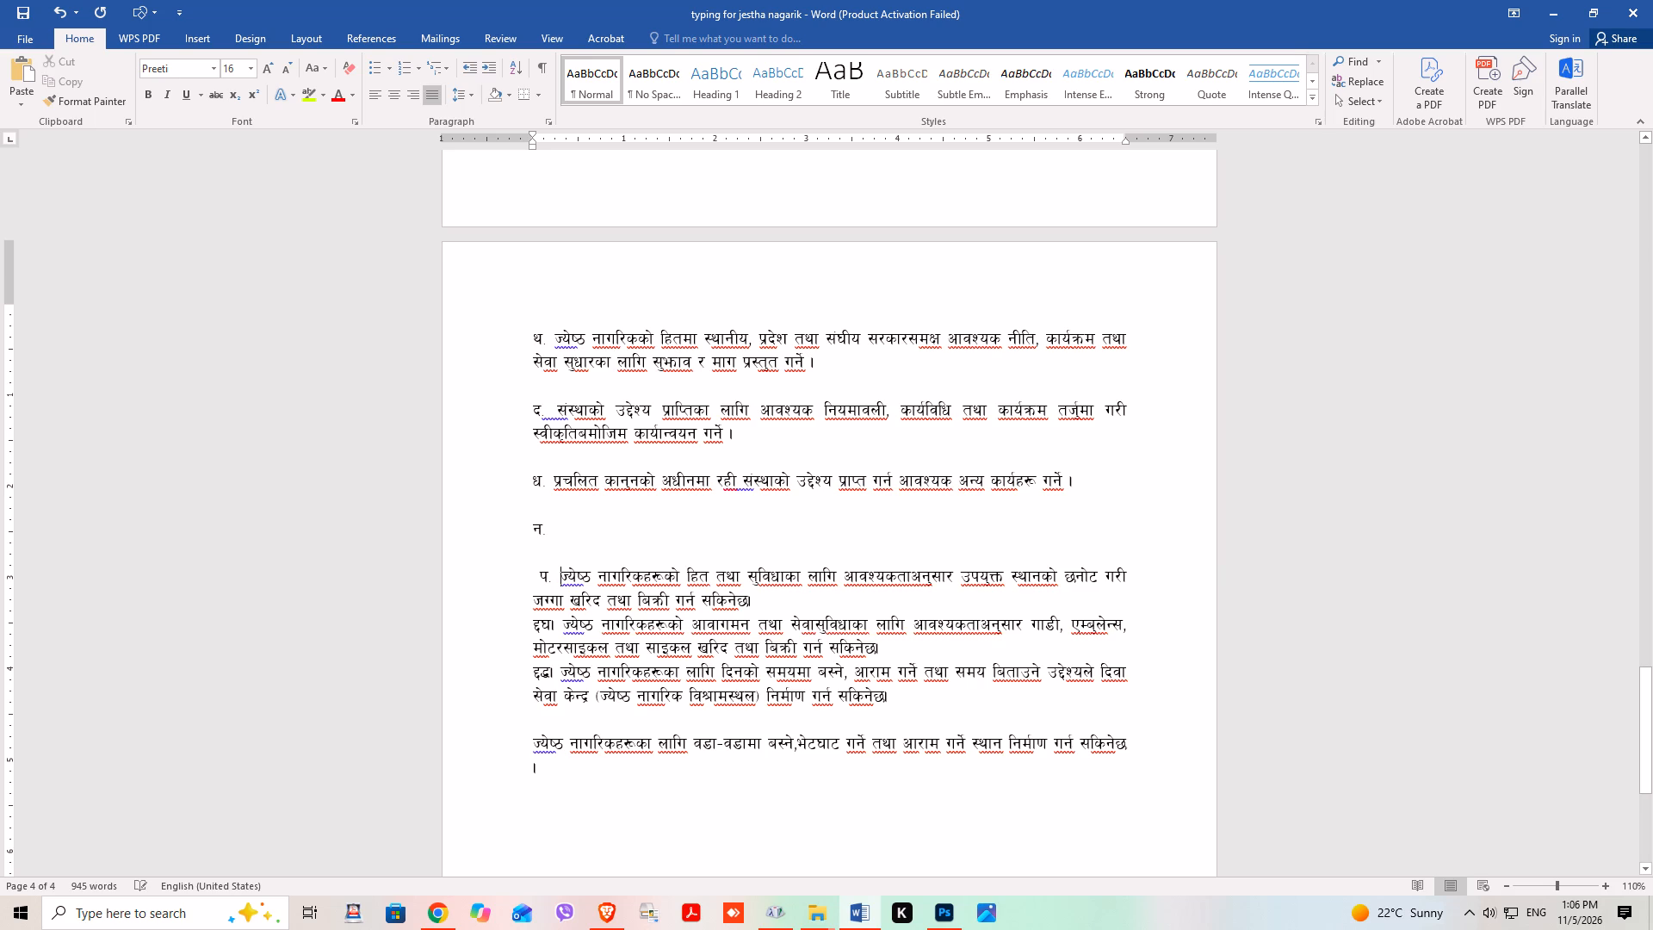
pyautogui.moveTo(559, 573); pyautogui.dragTo(932, 612)
pyautogui.hotkey('ctrl', 'c')
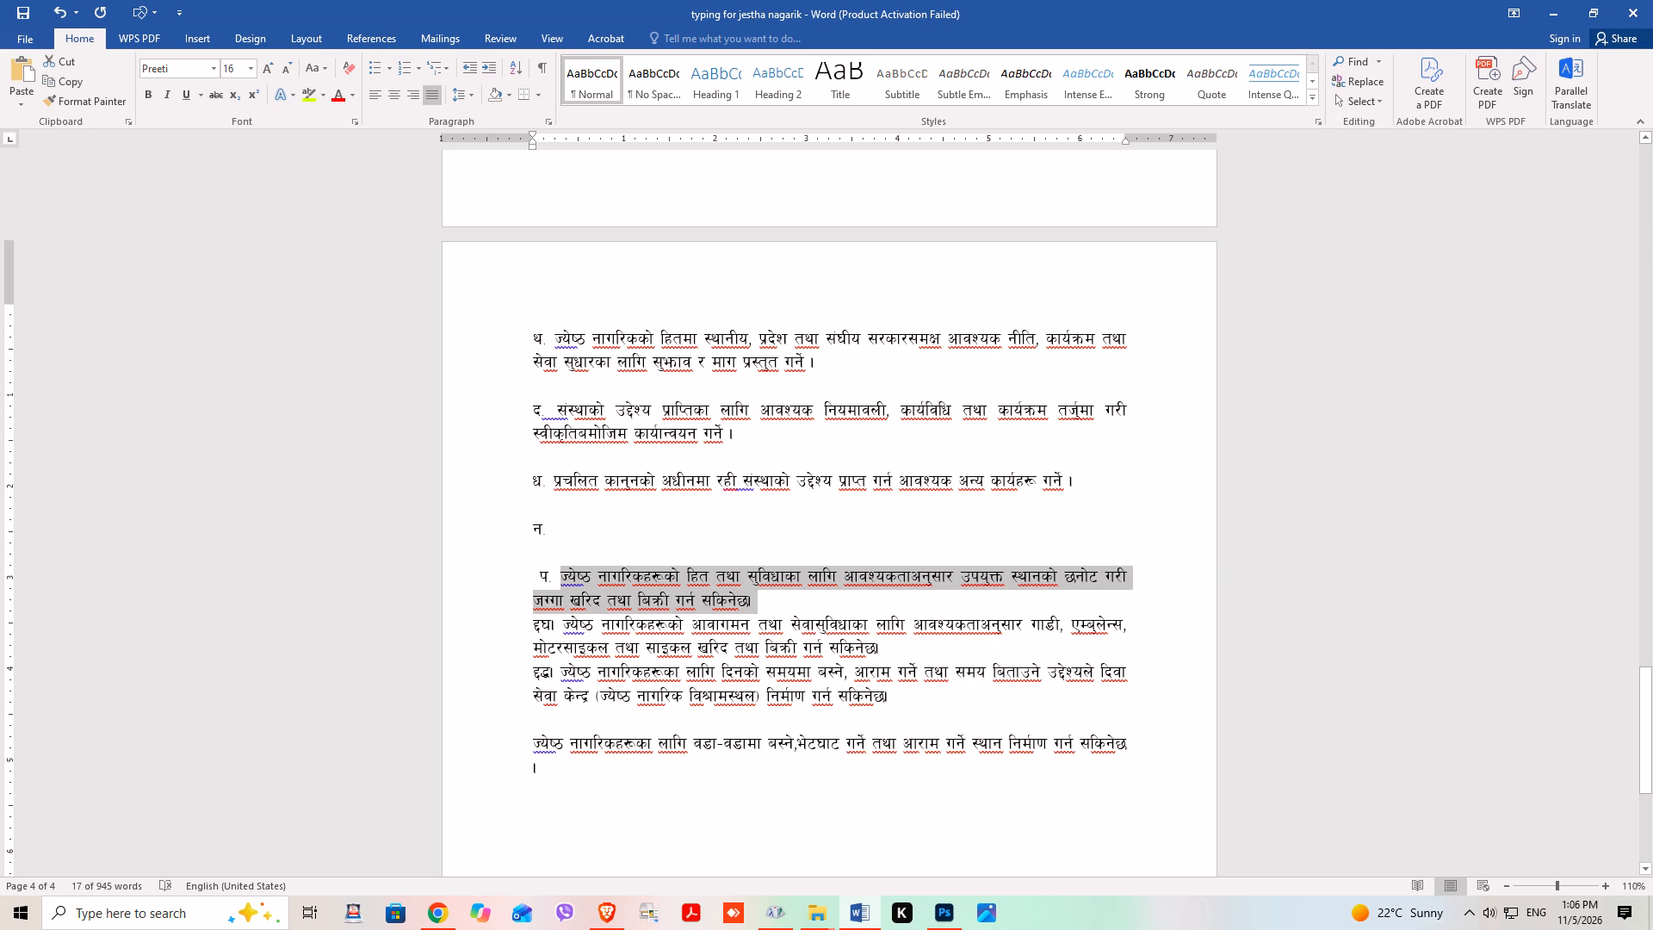
pyautogui.click(573, 534)
pyautogui.hotkey('ctrl', 'v')
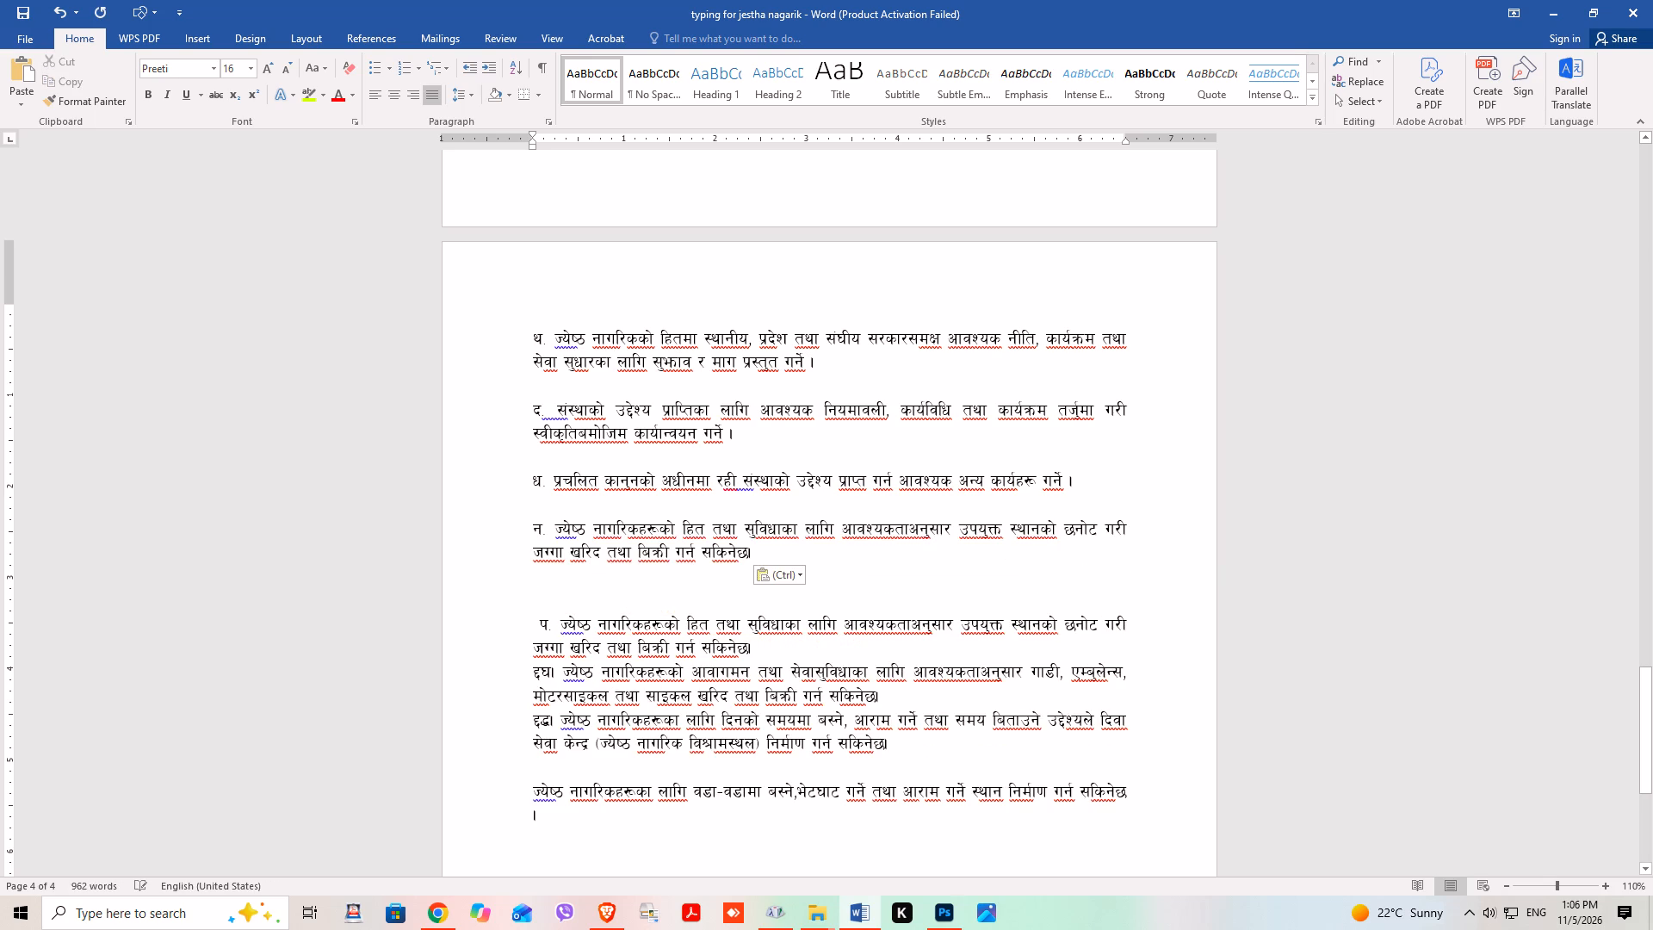
# Delete the duplicated land purchase and sale text from clause प, keeping its label.
pyautogui.moveTo(560, 622); pyautogui.dragTo(720, 655)
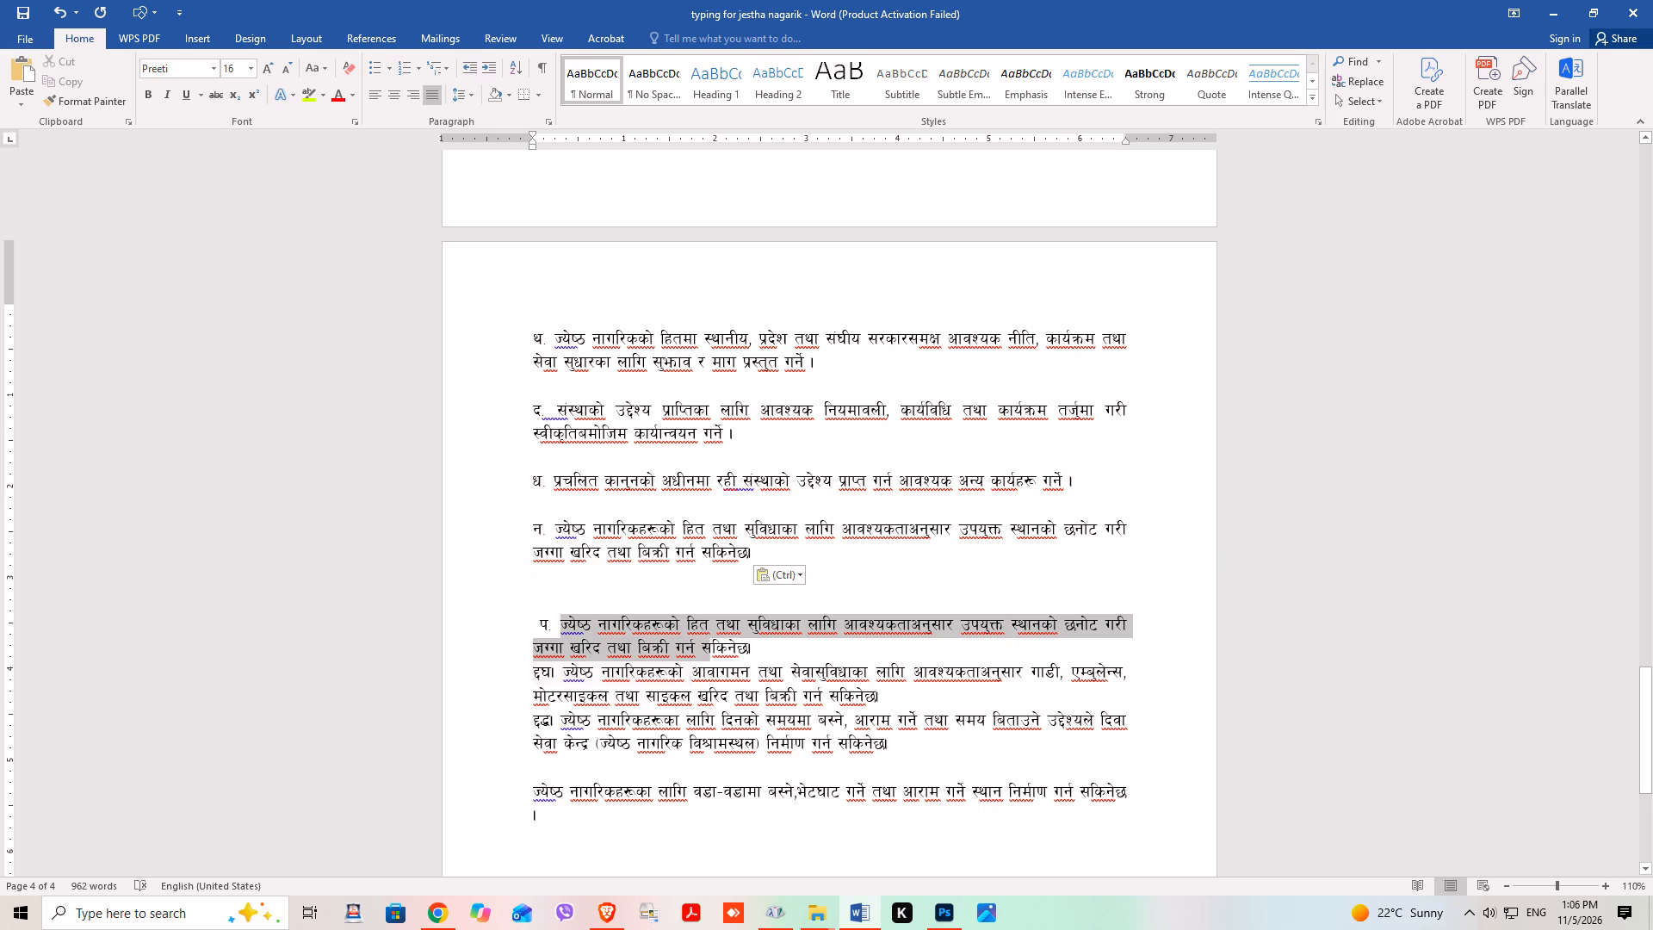
pyautogui.moveTo(720, 655); pyautogui.dragTo(751, 653)
pyautogui.press('Delete')
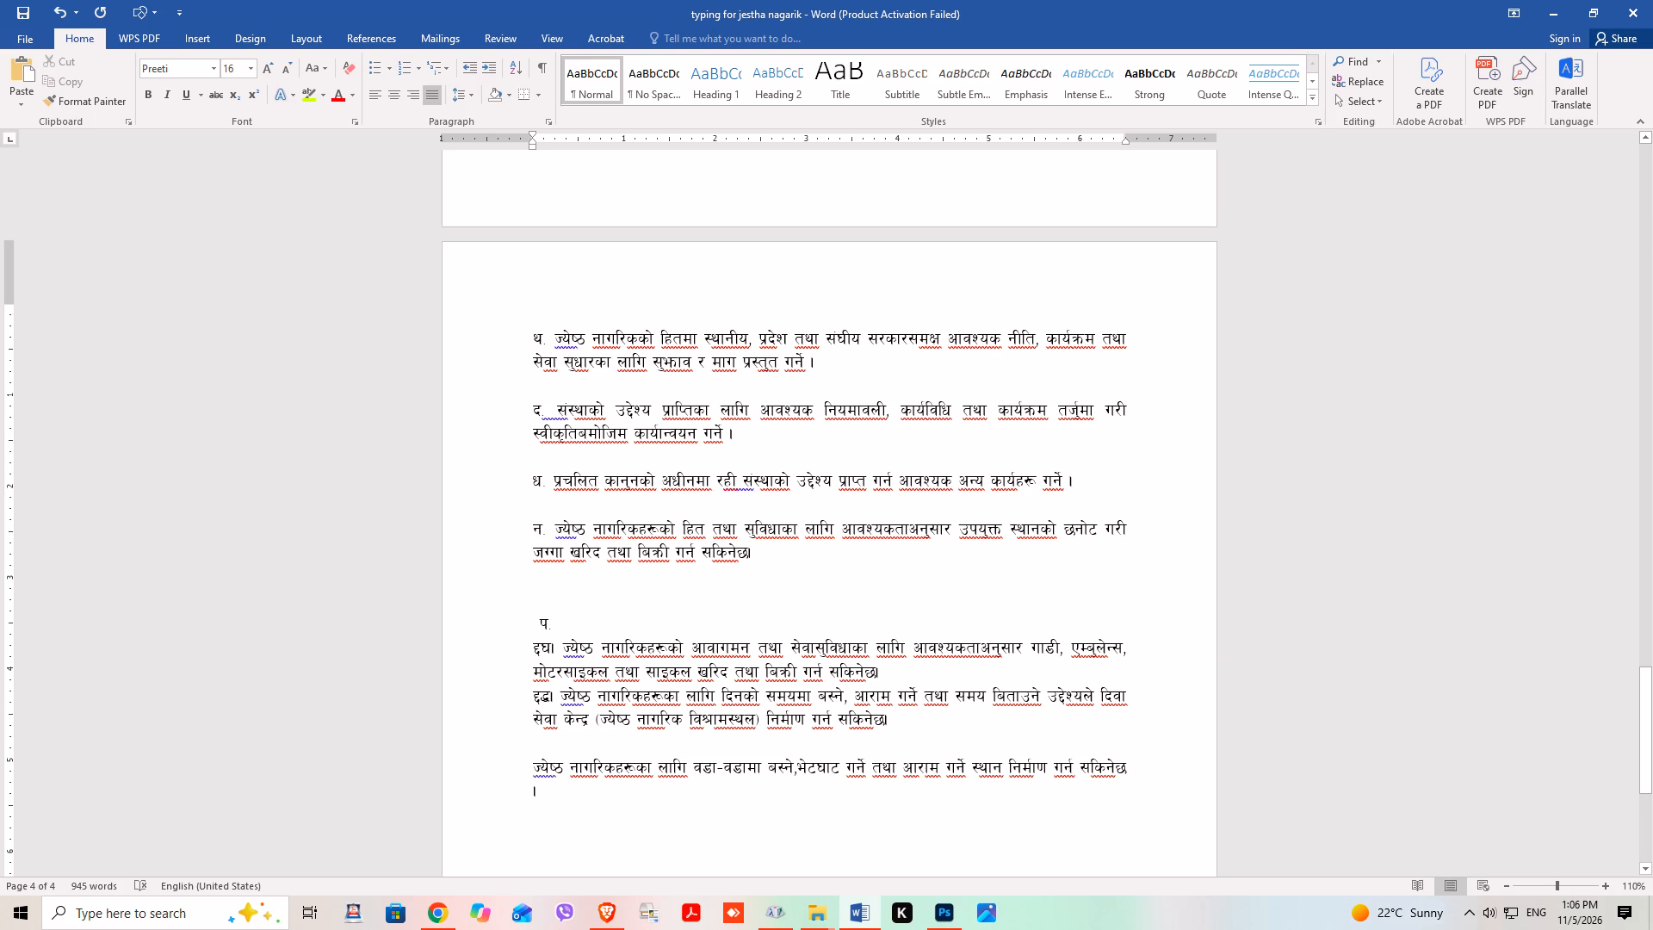
# Insert a space before the closing "।" of clause न.
pyautogui.click(746, 555)
pyautogui.press('space')
# Remove the stray label before the vehicle purchase paragraph and join that paragraph to the label "प.".
pyautogui.moveTo(556, 648); pyautogui.dragTo(499, 660)
pyautogui.press('Delete')
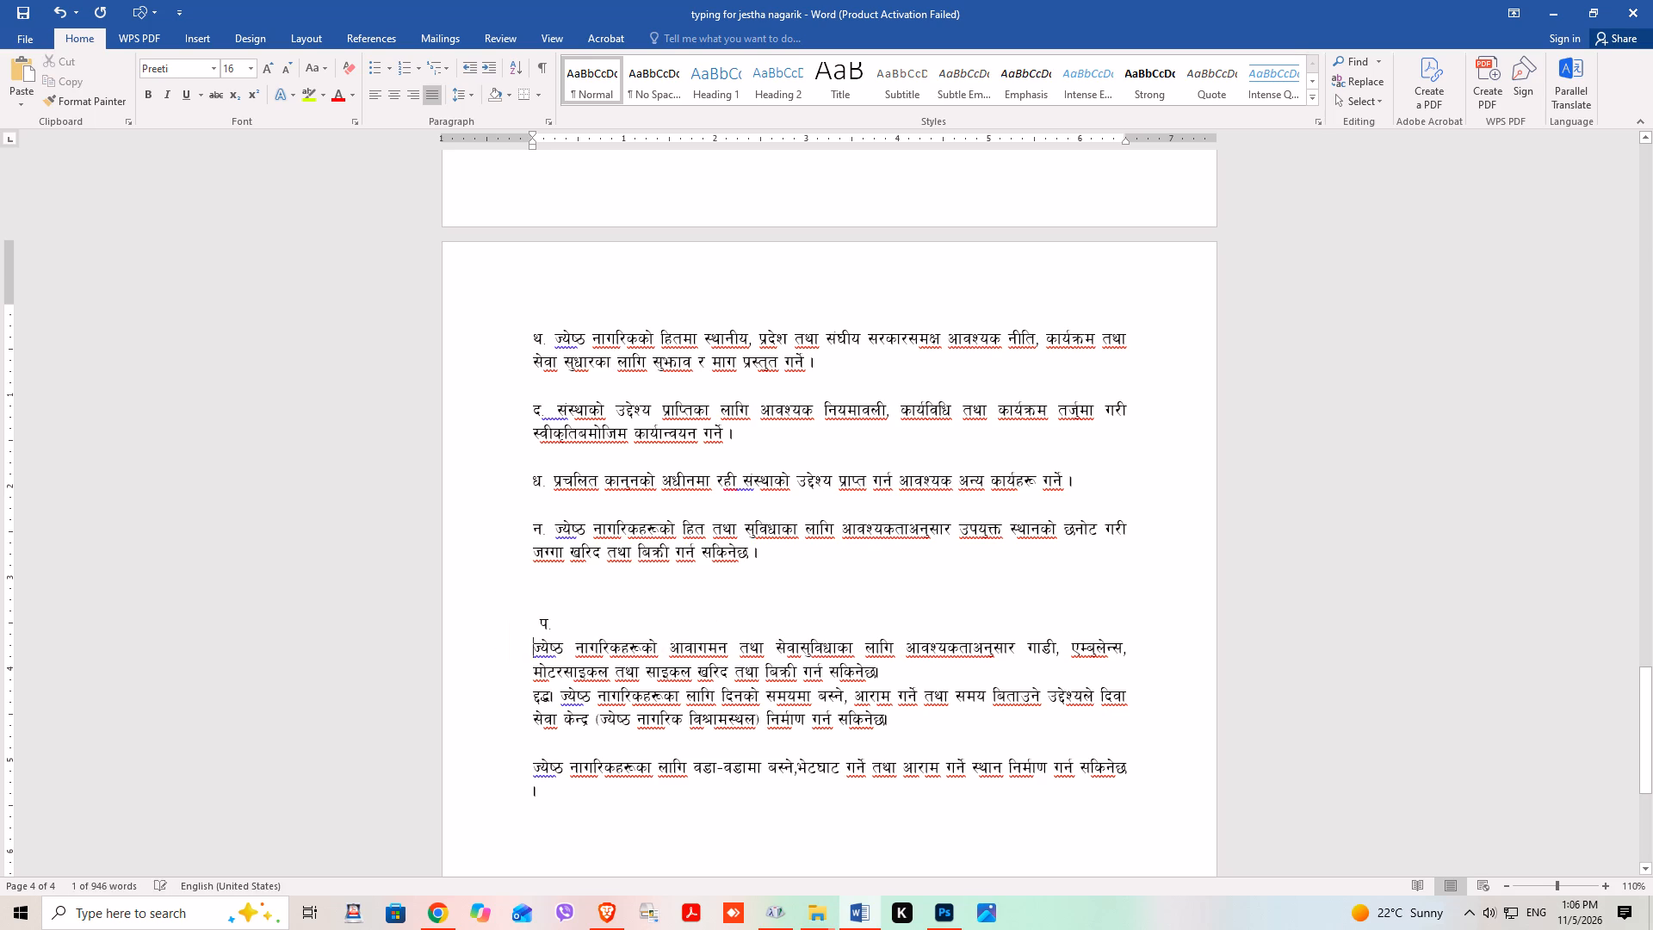
pyautogui.press('BackSpace')
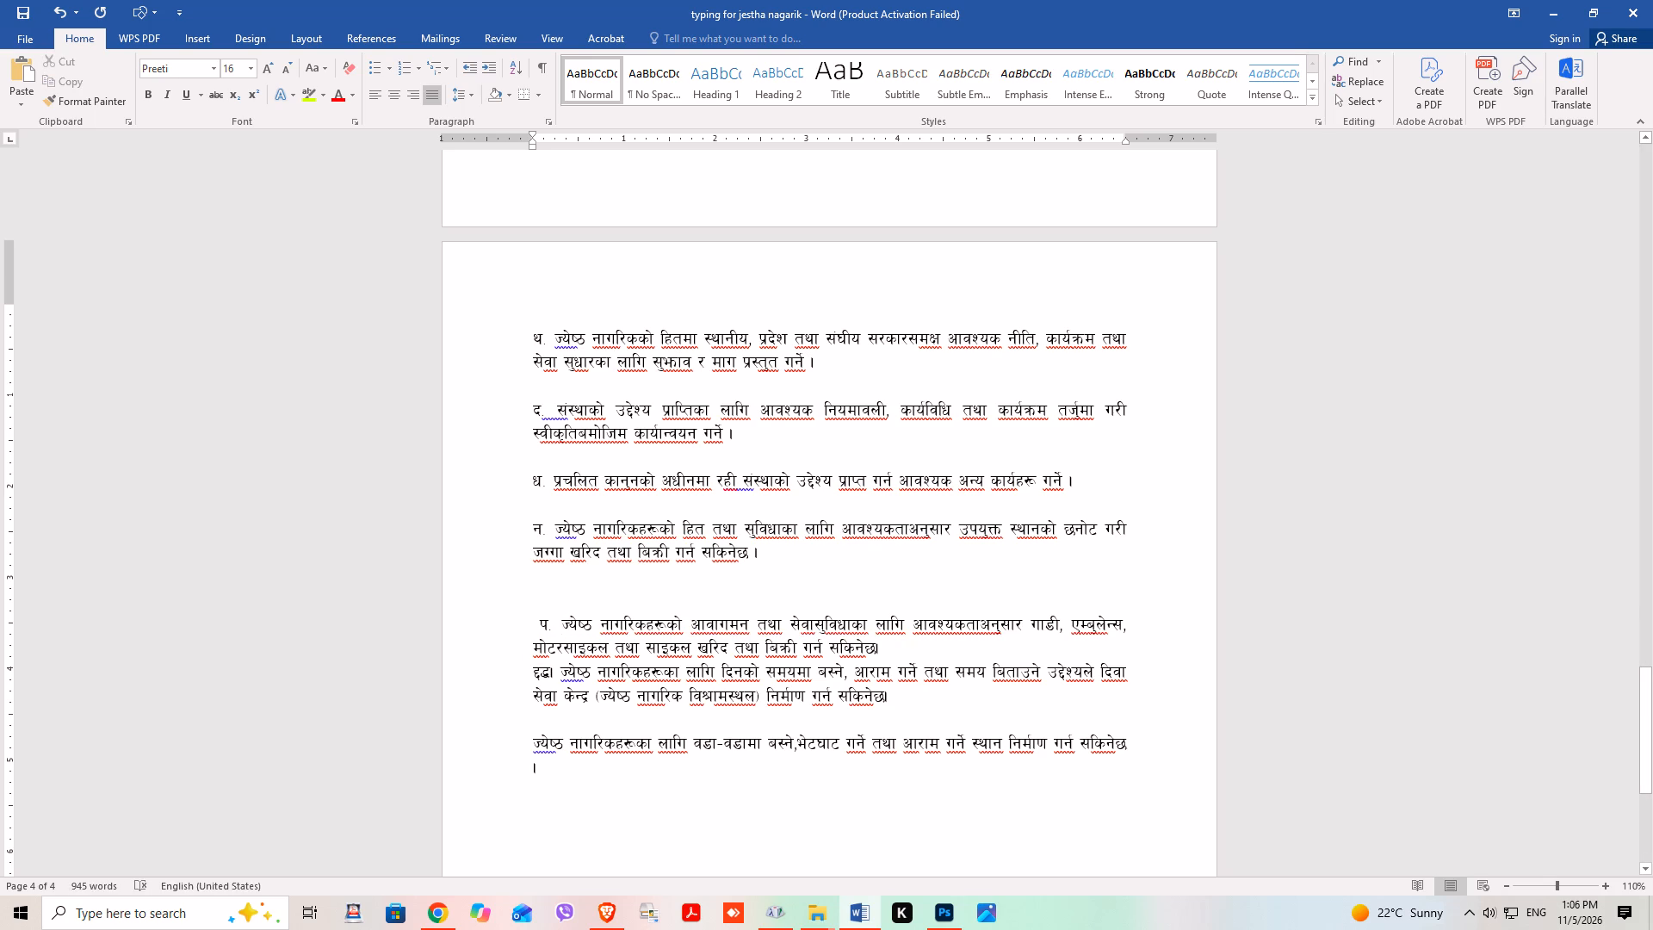
# Replace the closing mark of clause प with a space and "।".
pyautogui.click(885, 650)
pyautogui.press('BackSpace')
pyautogui.press('space')
pyautogui.press('.')
# Delete the stray label before the day service centre paragraph that follows clause प.
pyautogui.moveTo(560, 673); pyautogui.dragTo(533, 675)
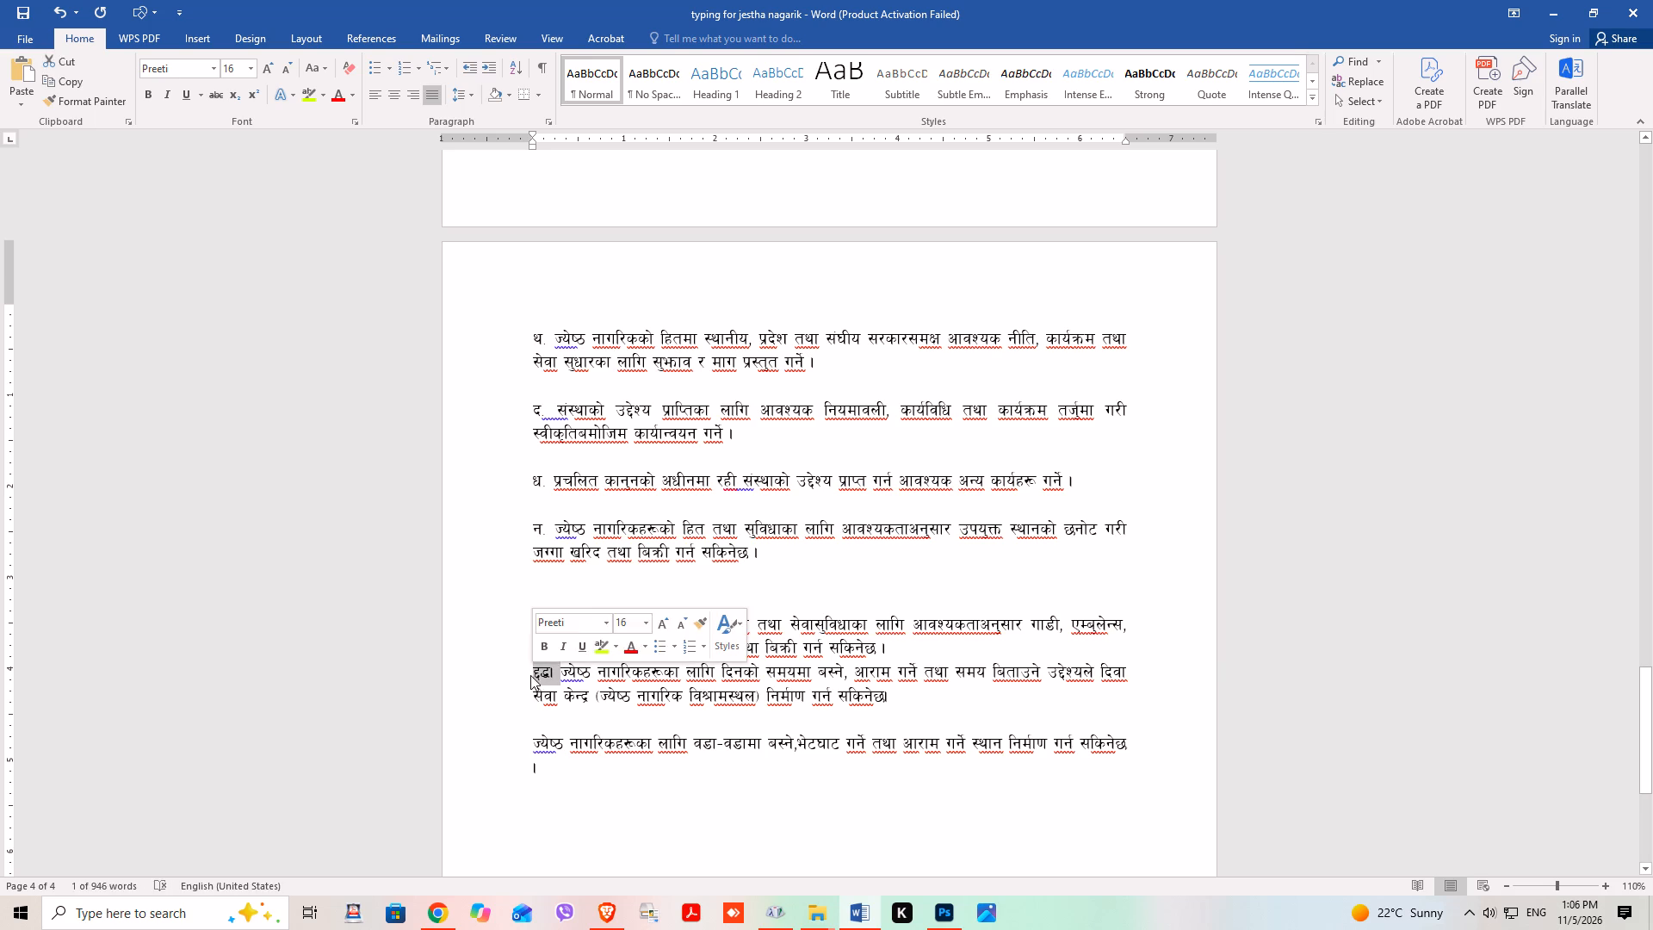
pyautogui.press('Delete')
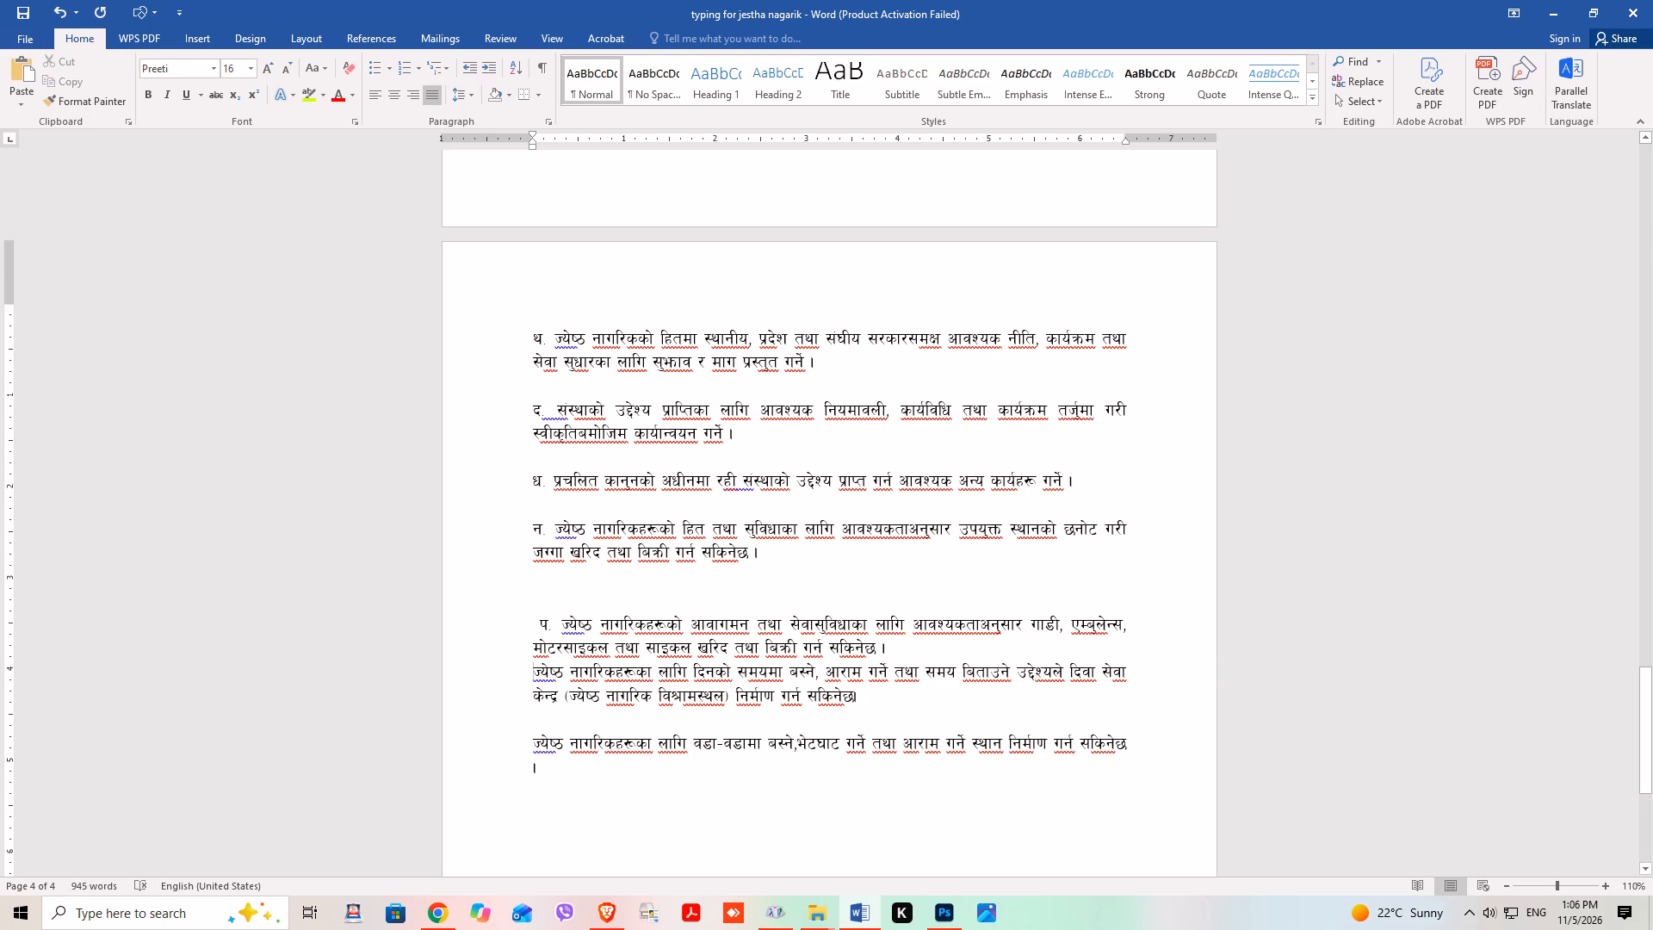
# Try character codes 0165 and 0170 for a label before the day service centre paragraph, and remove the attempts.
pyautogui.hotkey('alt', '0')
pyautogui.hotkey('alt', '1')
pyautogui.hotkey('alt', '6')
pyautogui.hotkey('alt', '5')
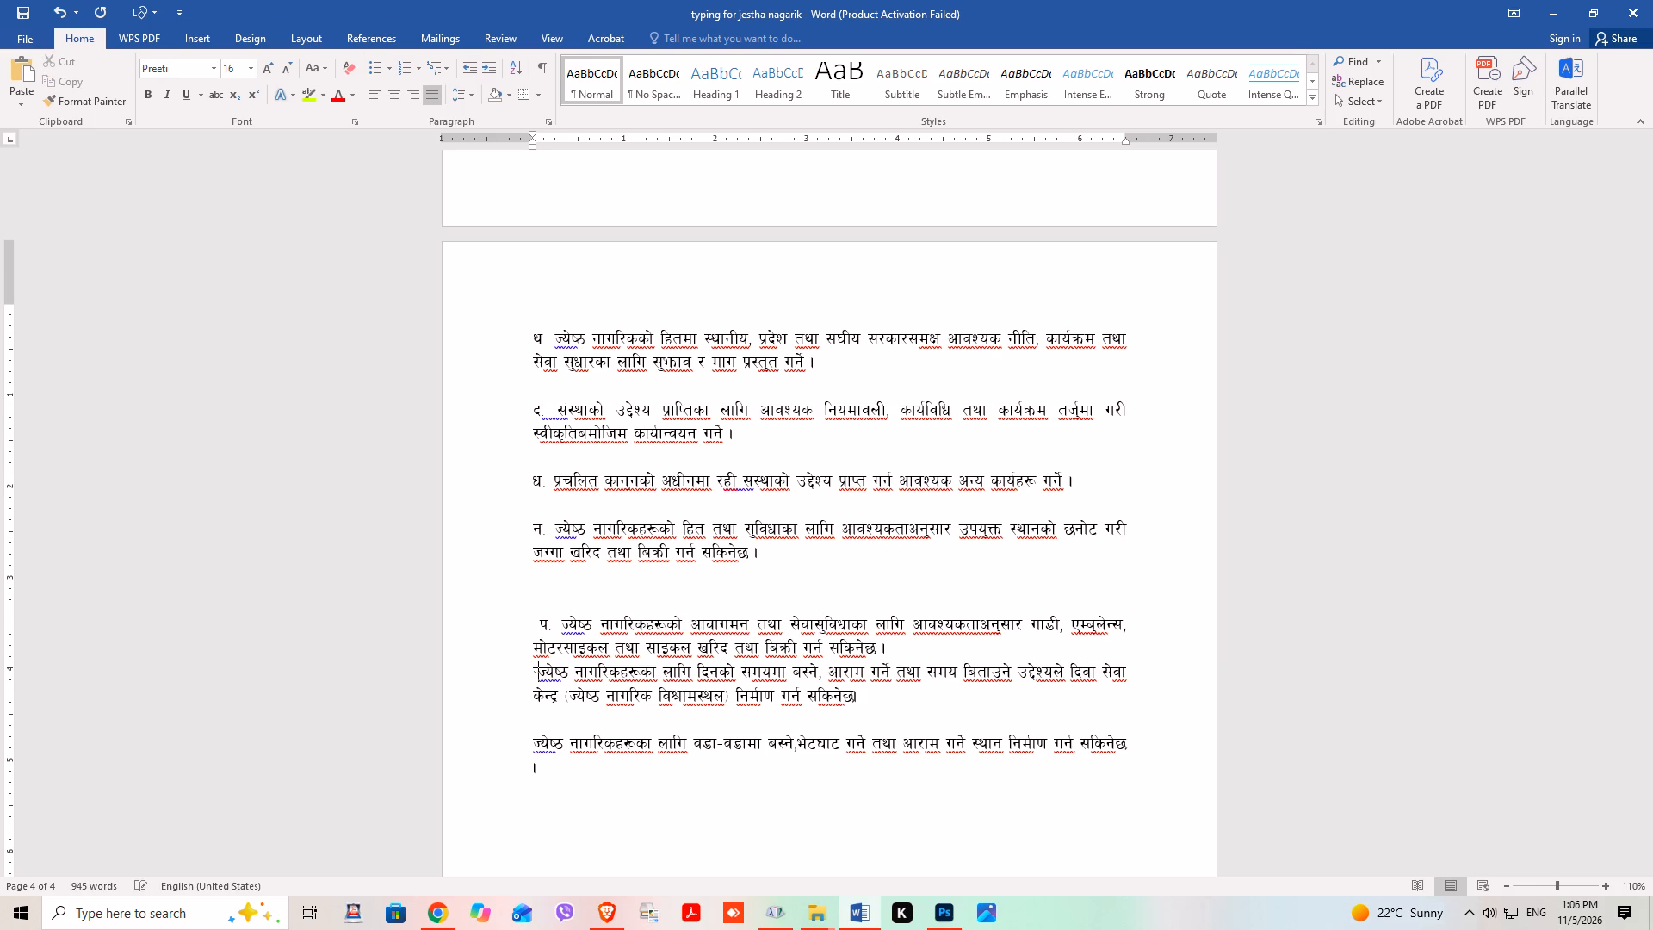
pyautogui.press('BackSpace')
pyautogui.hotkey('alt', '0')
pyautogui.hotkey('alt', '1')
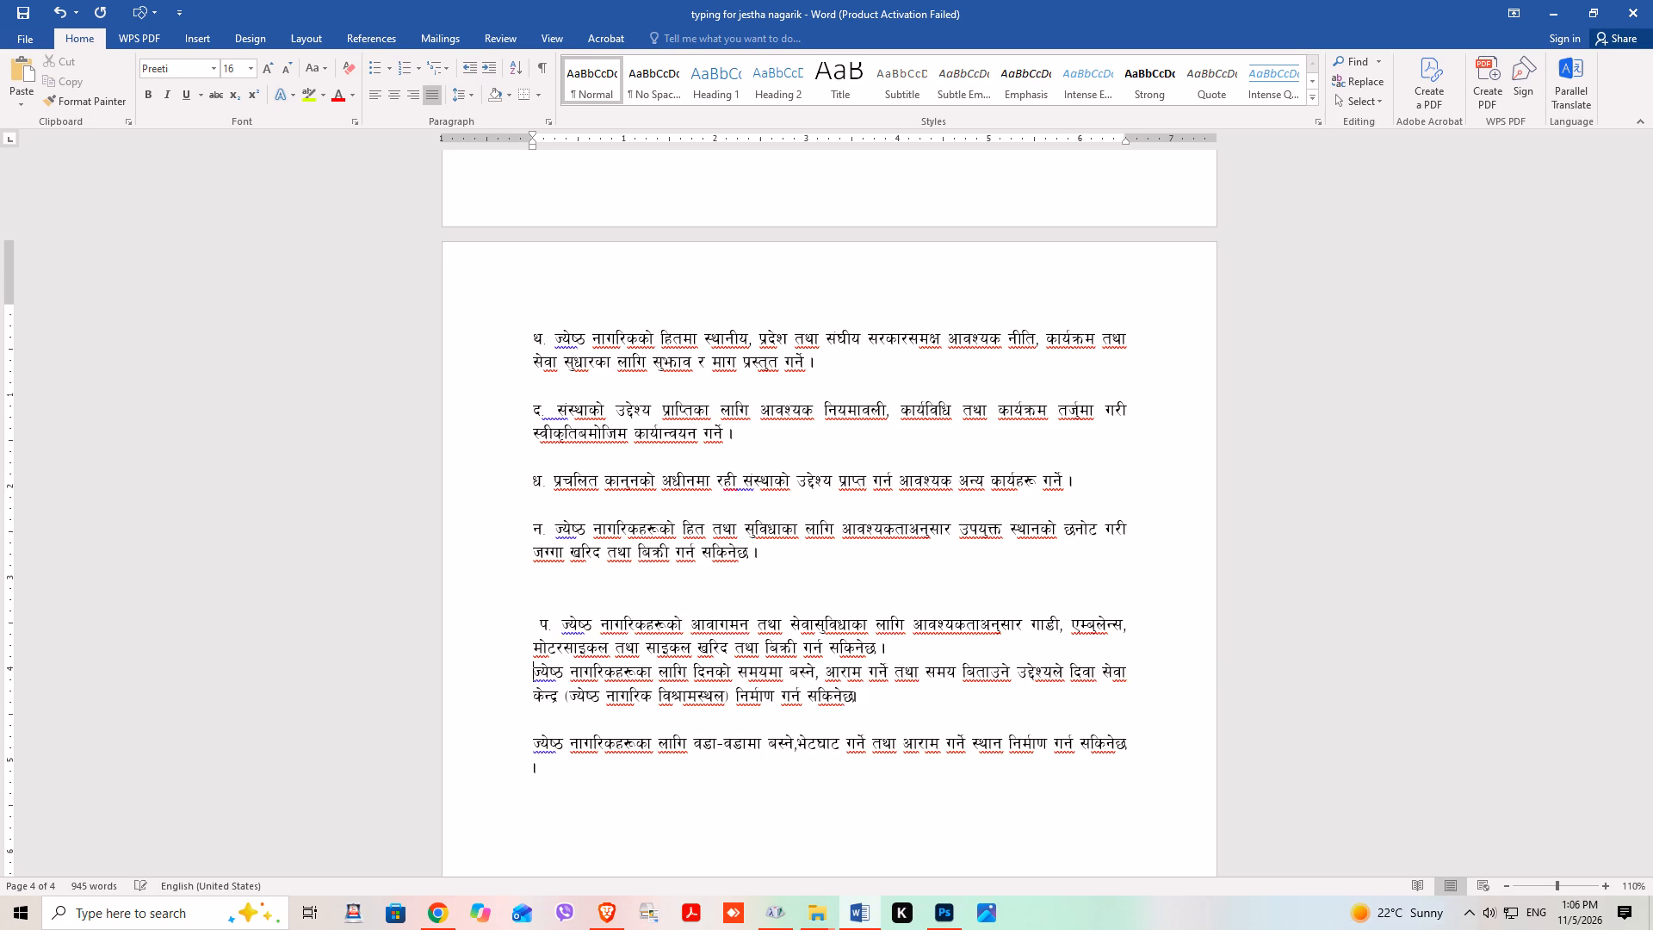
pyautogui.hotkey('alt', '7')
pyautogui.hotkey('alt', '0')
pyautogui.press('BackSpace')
# Copy only the letter फ in the ARAP 002 font from Character Map and paste it before the day service centre paragraph in Word.
pyautogui.click(766, 917)
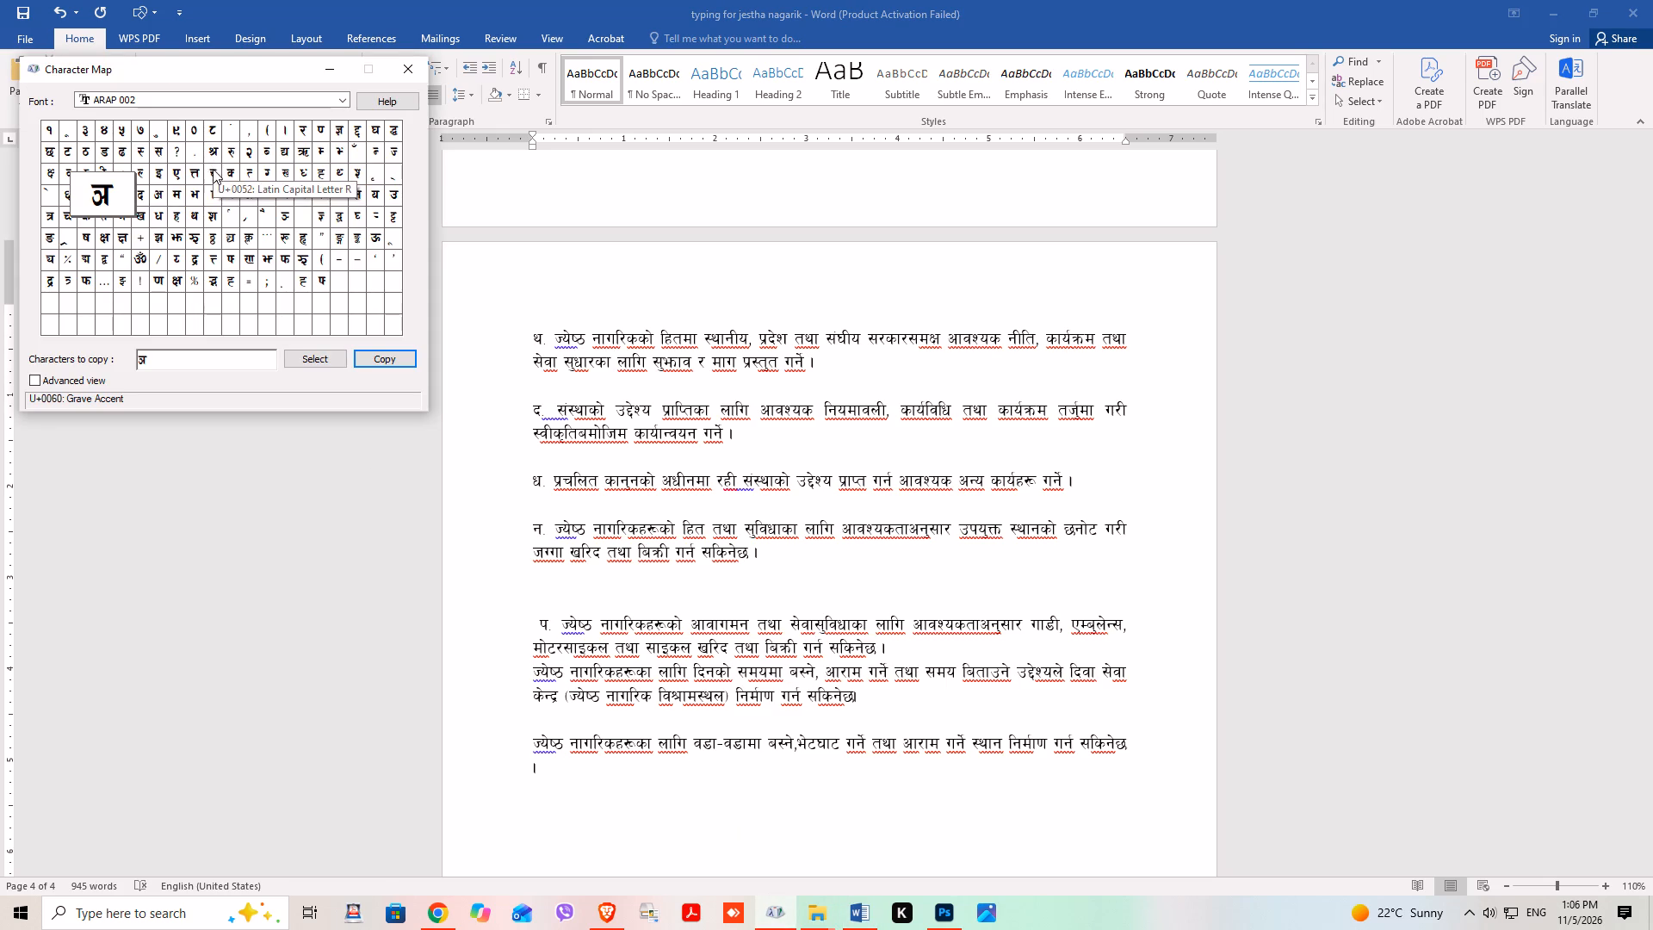
pyautogui.click(284, 172)
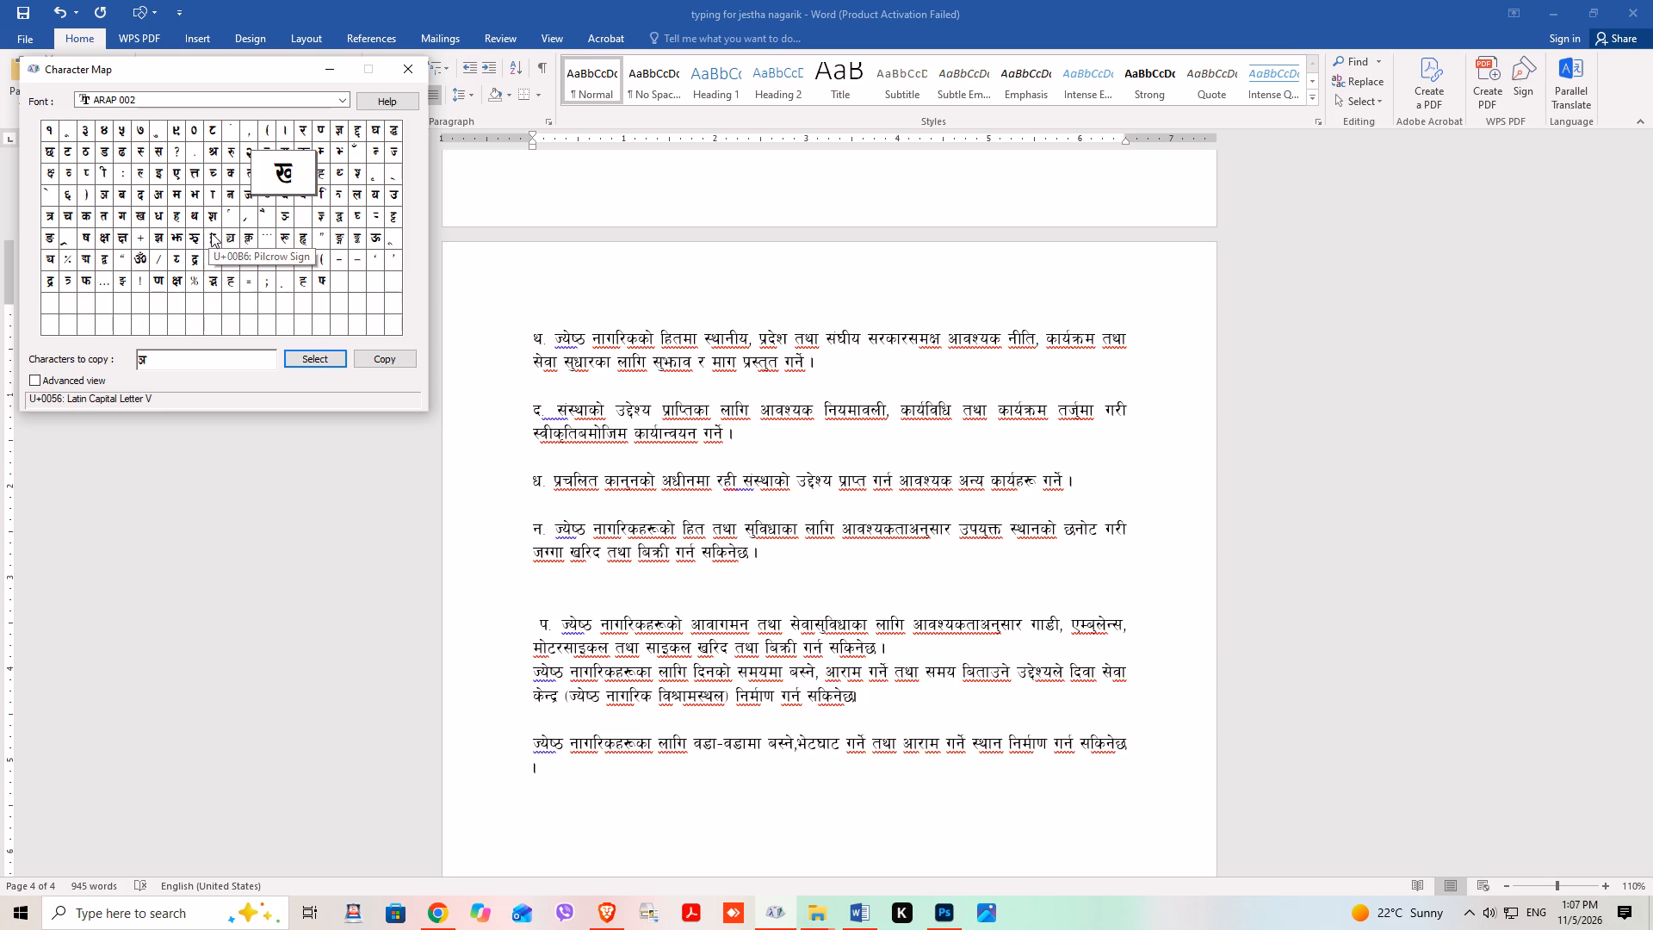
pyautogui.click(365, 195)
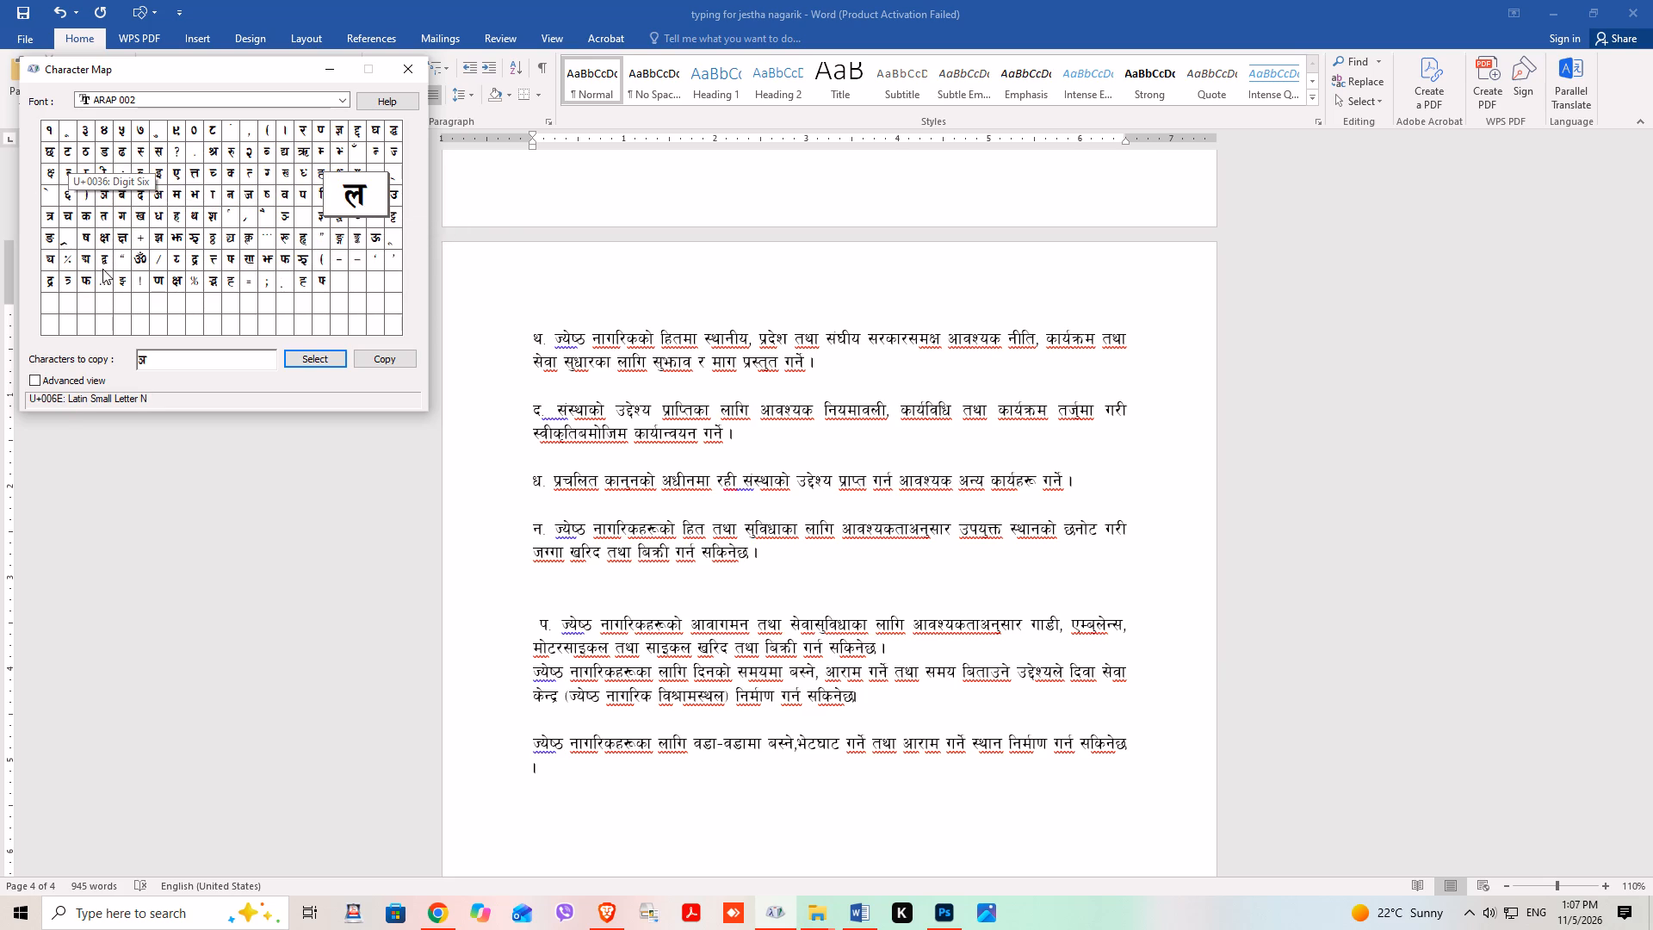
pyautogui.click(283, 257)
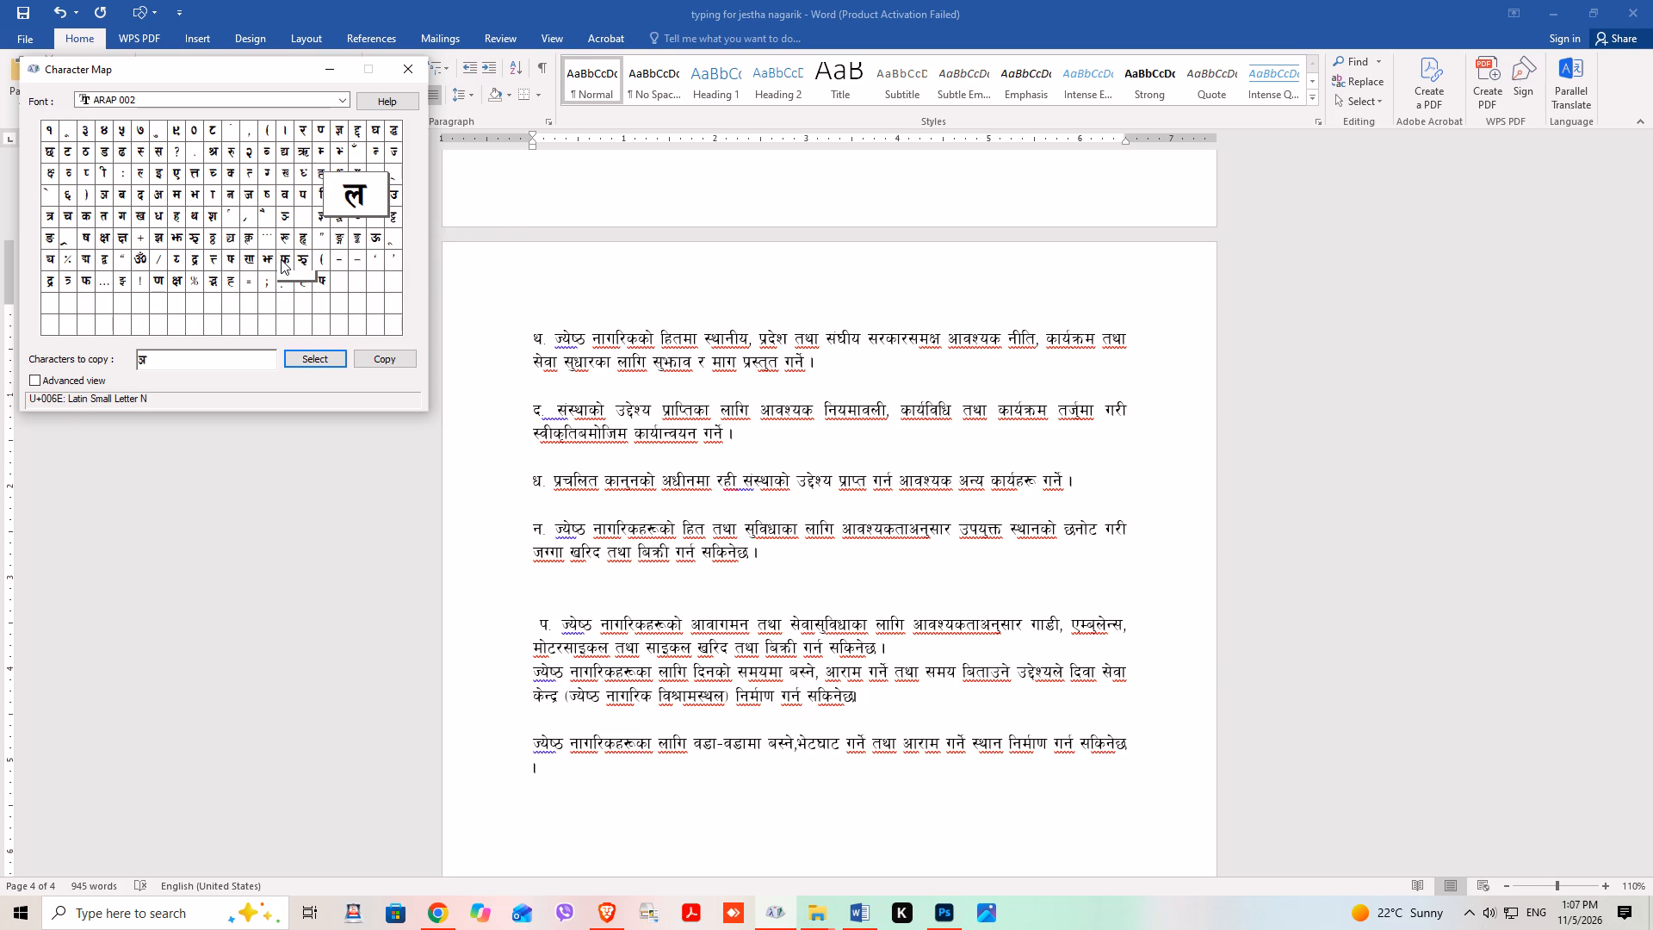
pyautogui.click(183, 365)
pyautogui.press('BackSpace')
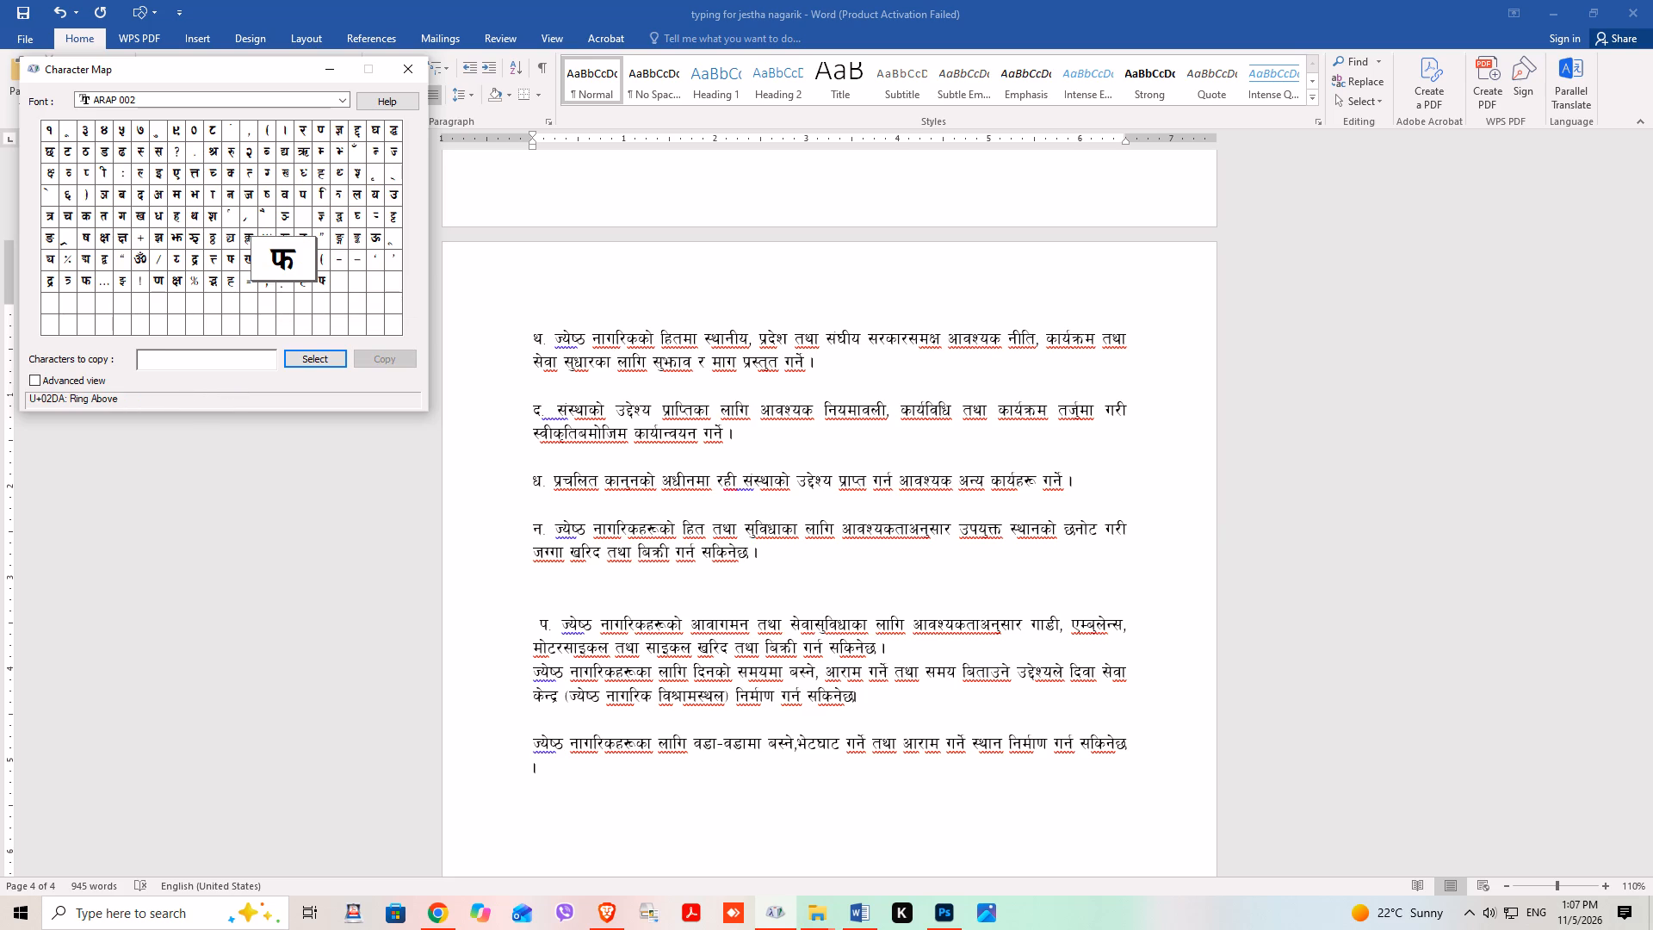
pyautogui.click(331, 362)
pyautogui.click(376, 358)
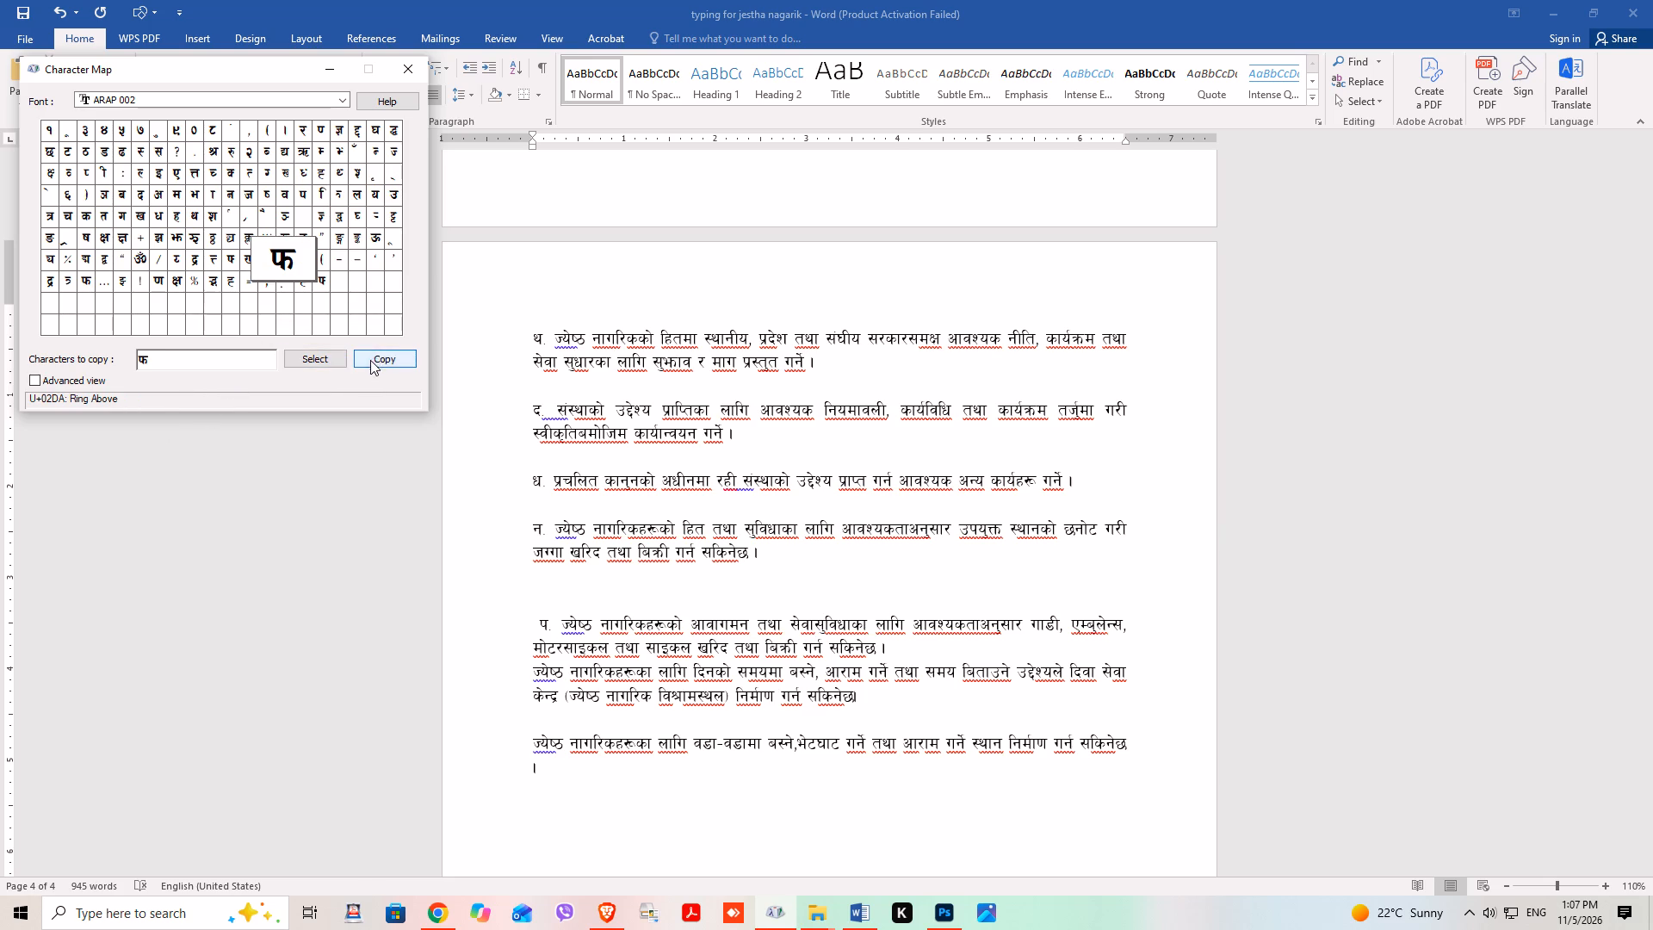
pyautogui.click(329, 69)
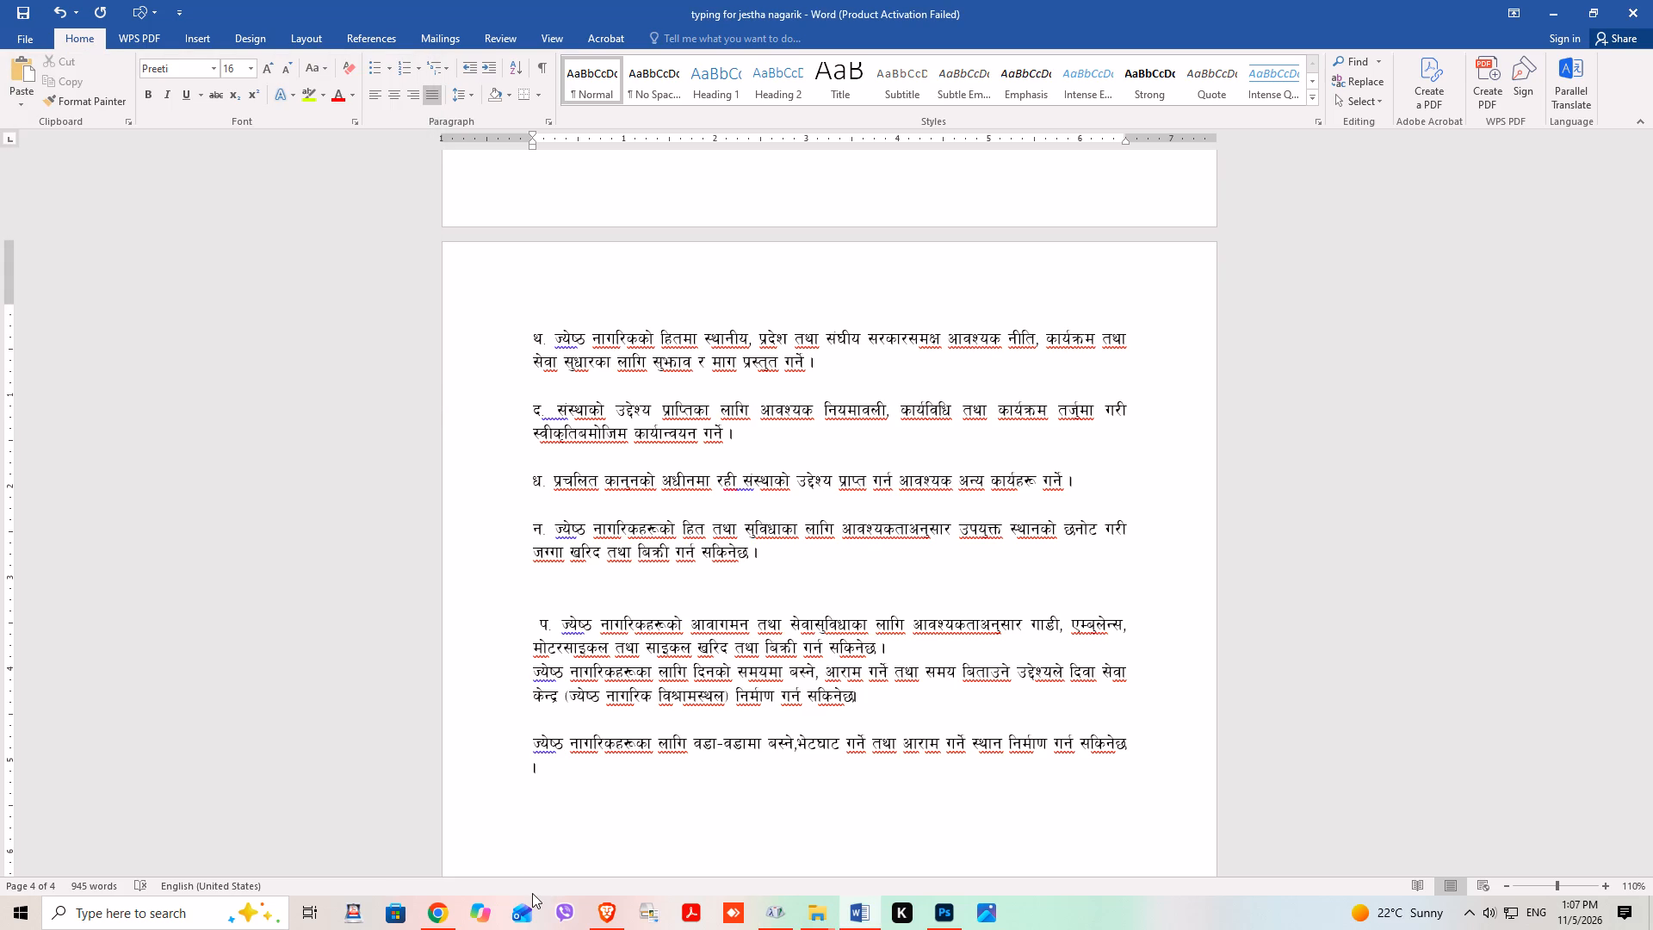
pyautogui.hotkey('ctrl', 'v')
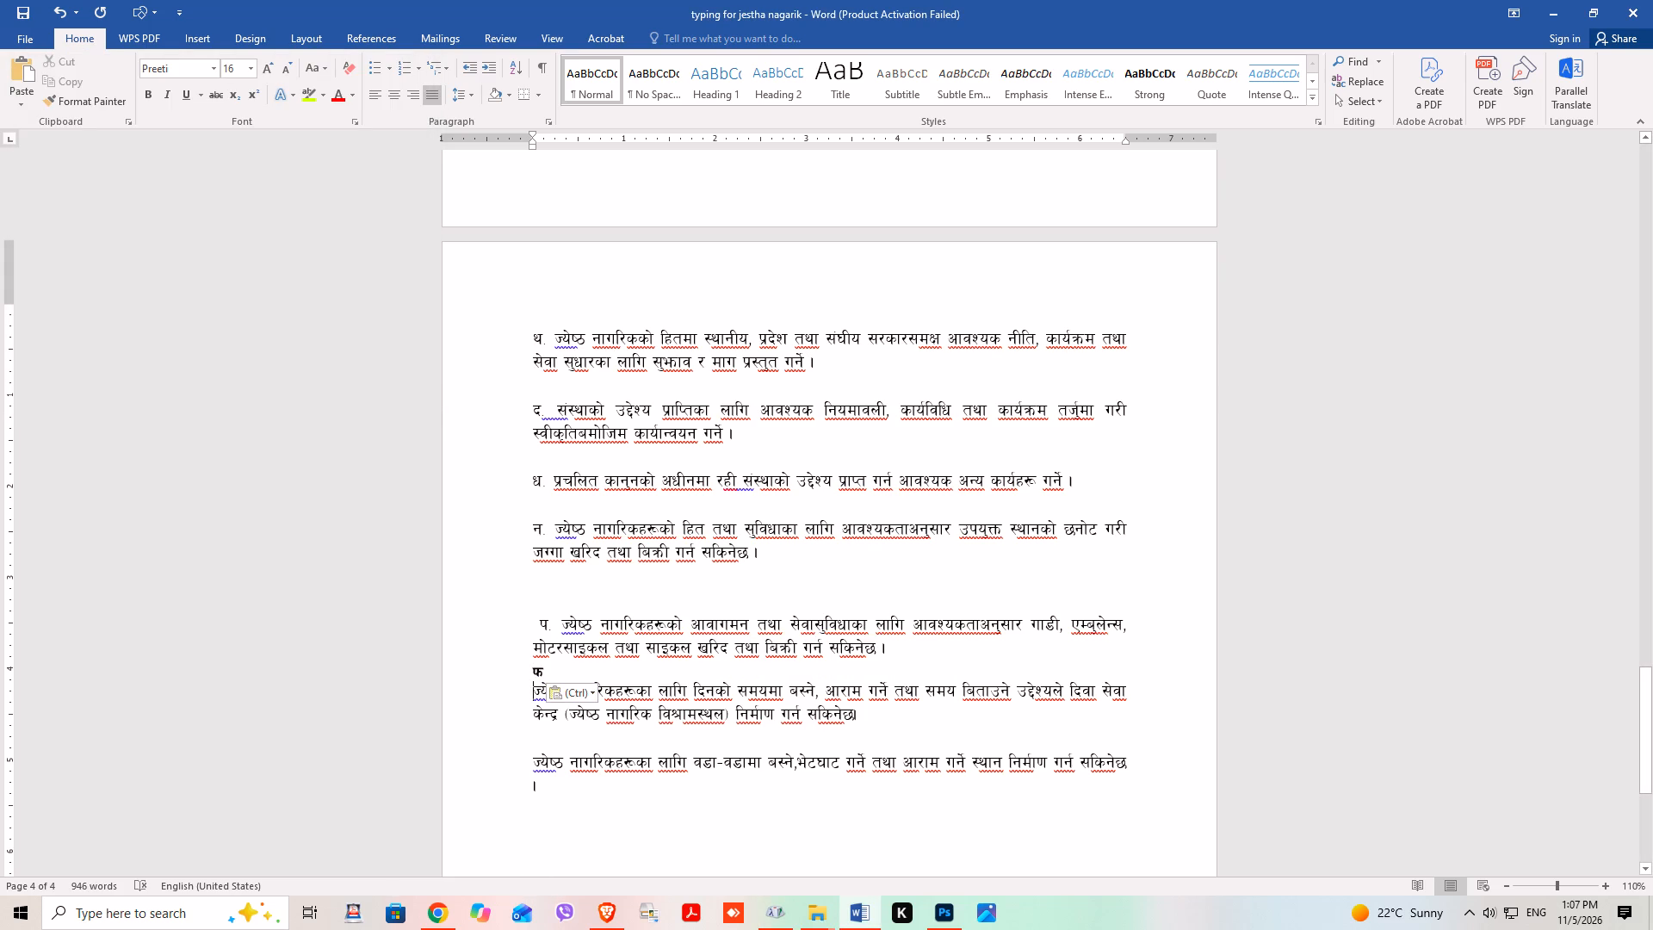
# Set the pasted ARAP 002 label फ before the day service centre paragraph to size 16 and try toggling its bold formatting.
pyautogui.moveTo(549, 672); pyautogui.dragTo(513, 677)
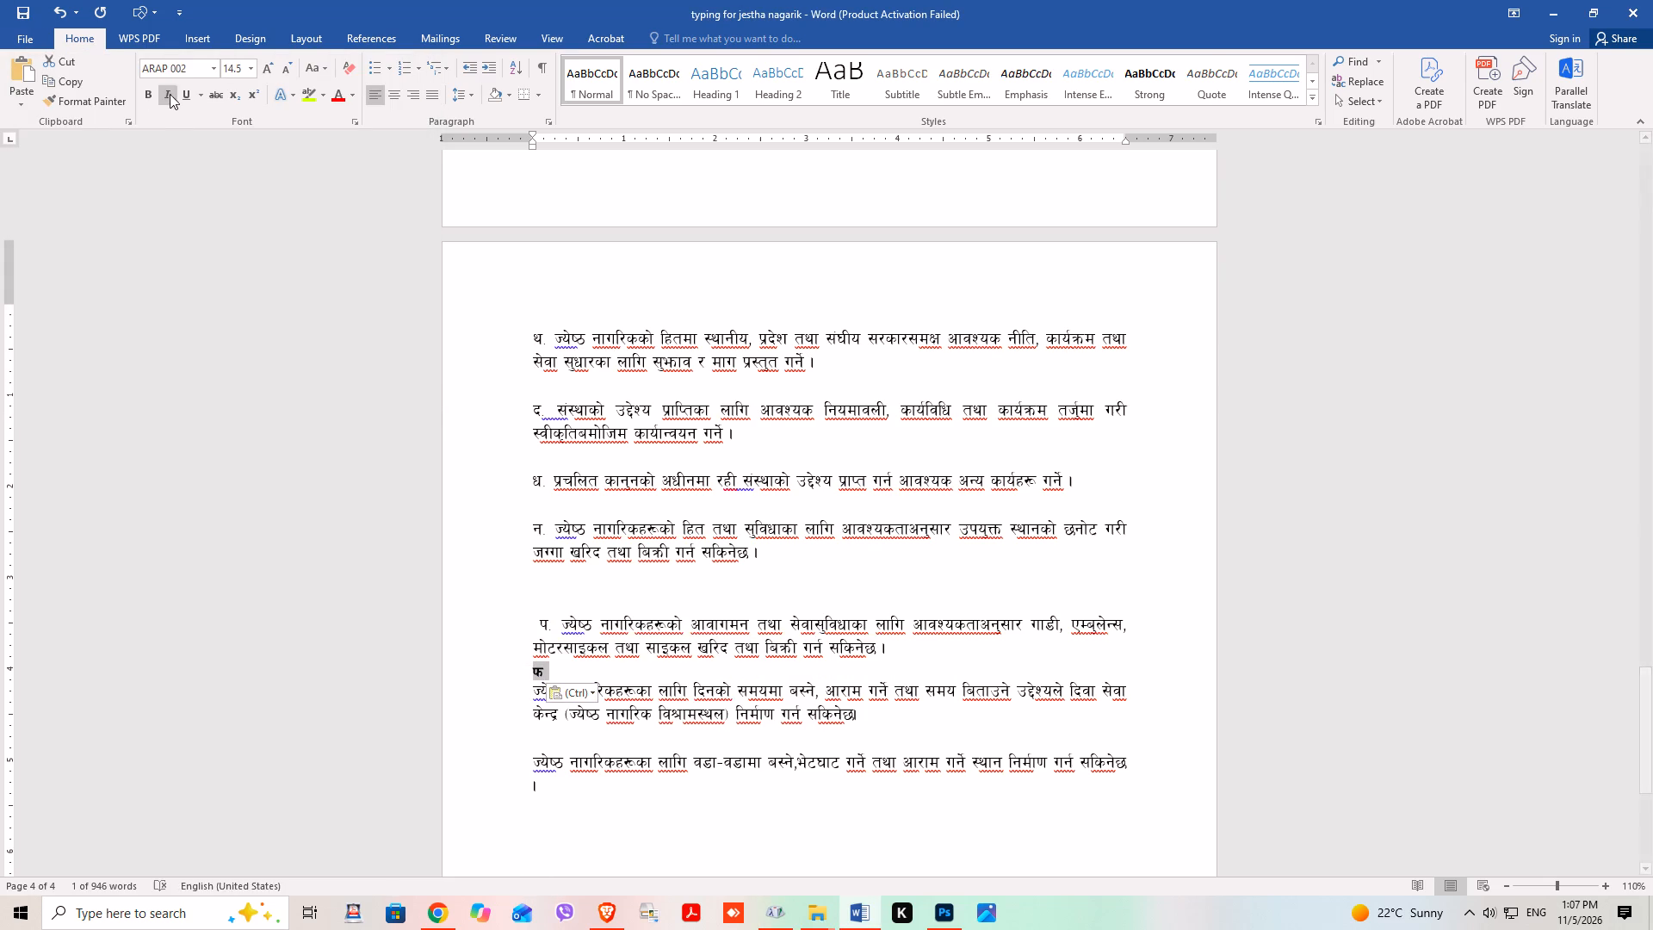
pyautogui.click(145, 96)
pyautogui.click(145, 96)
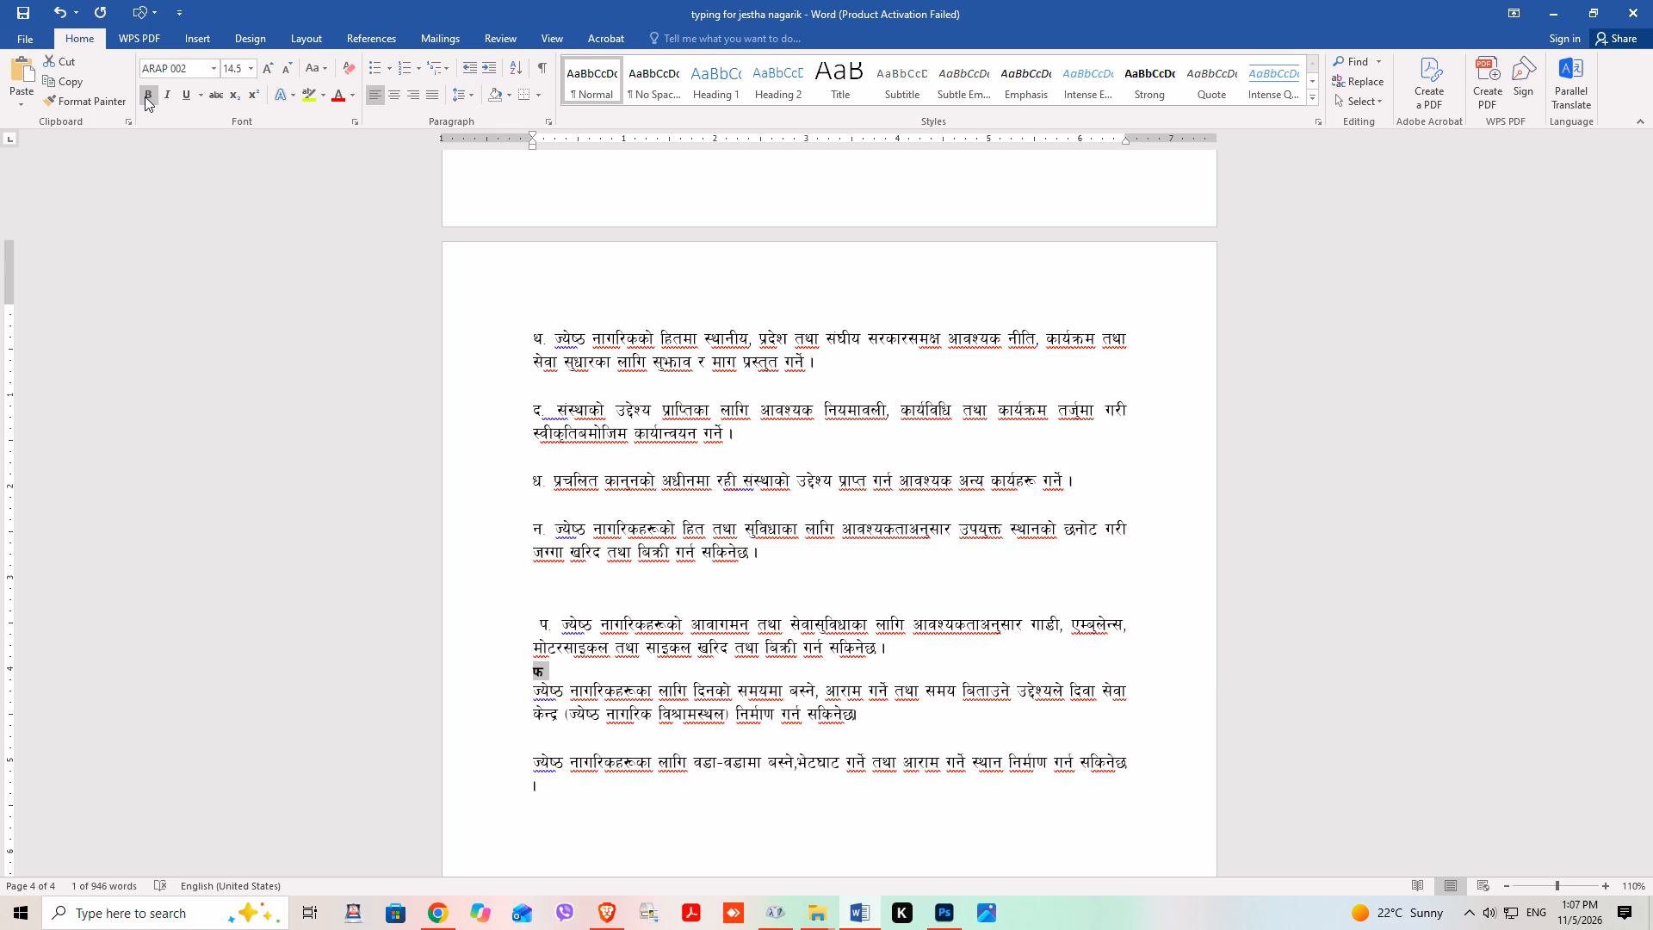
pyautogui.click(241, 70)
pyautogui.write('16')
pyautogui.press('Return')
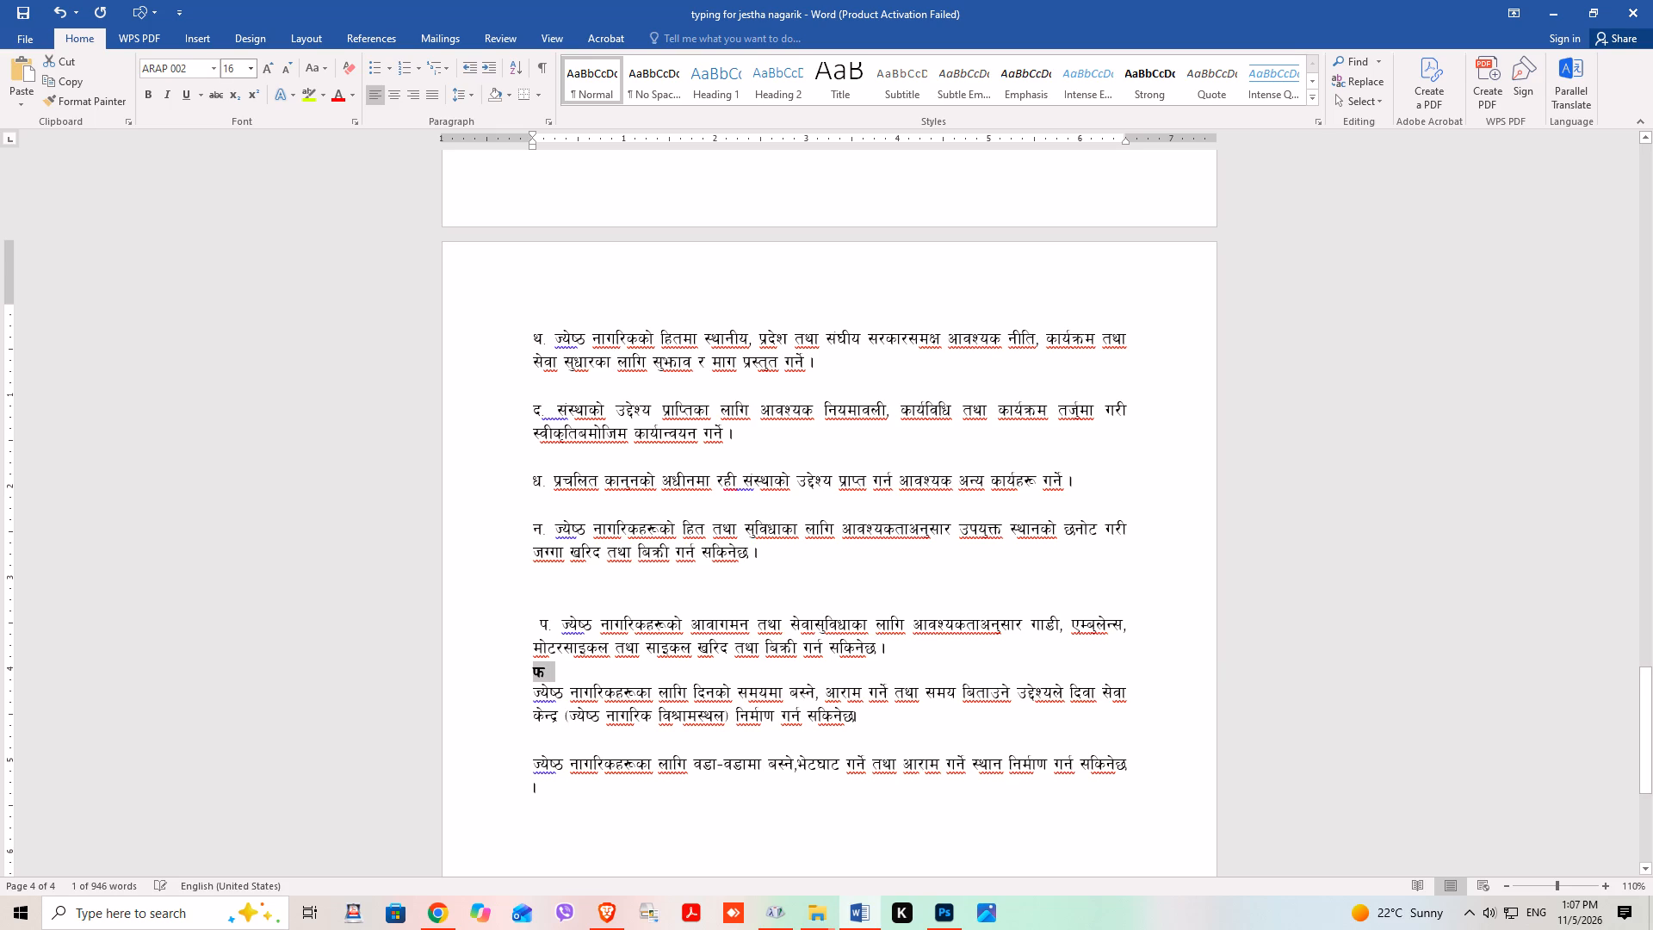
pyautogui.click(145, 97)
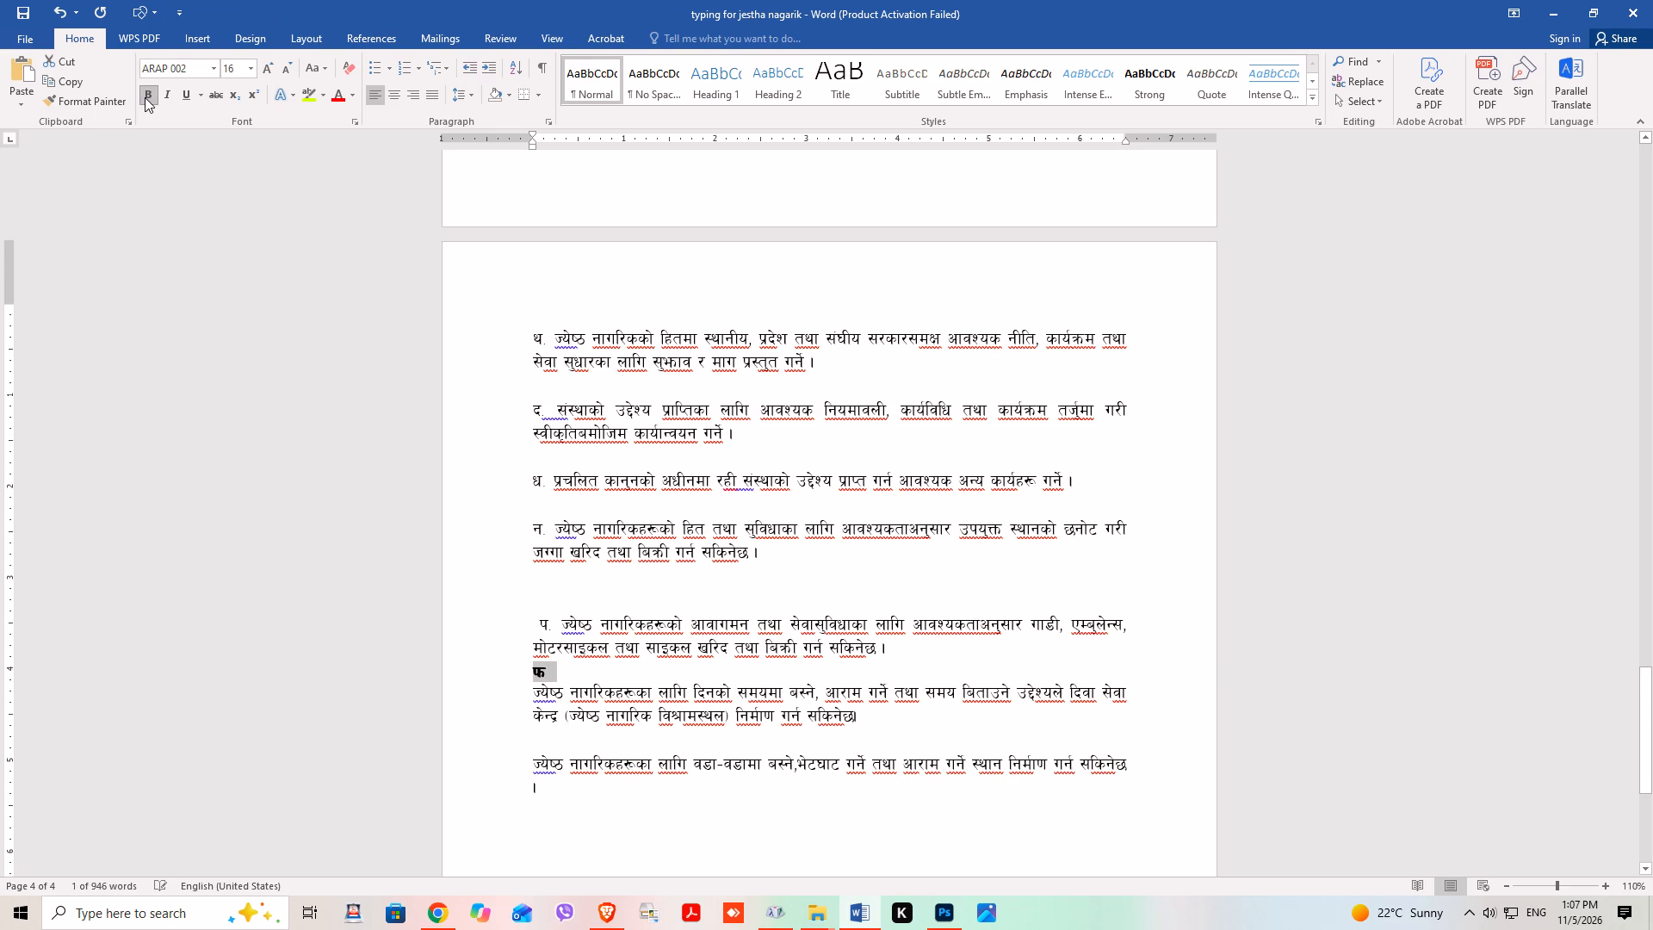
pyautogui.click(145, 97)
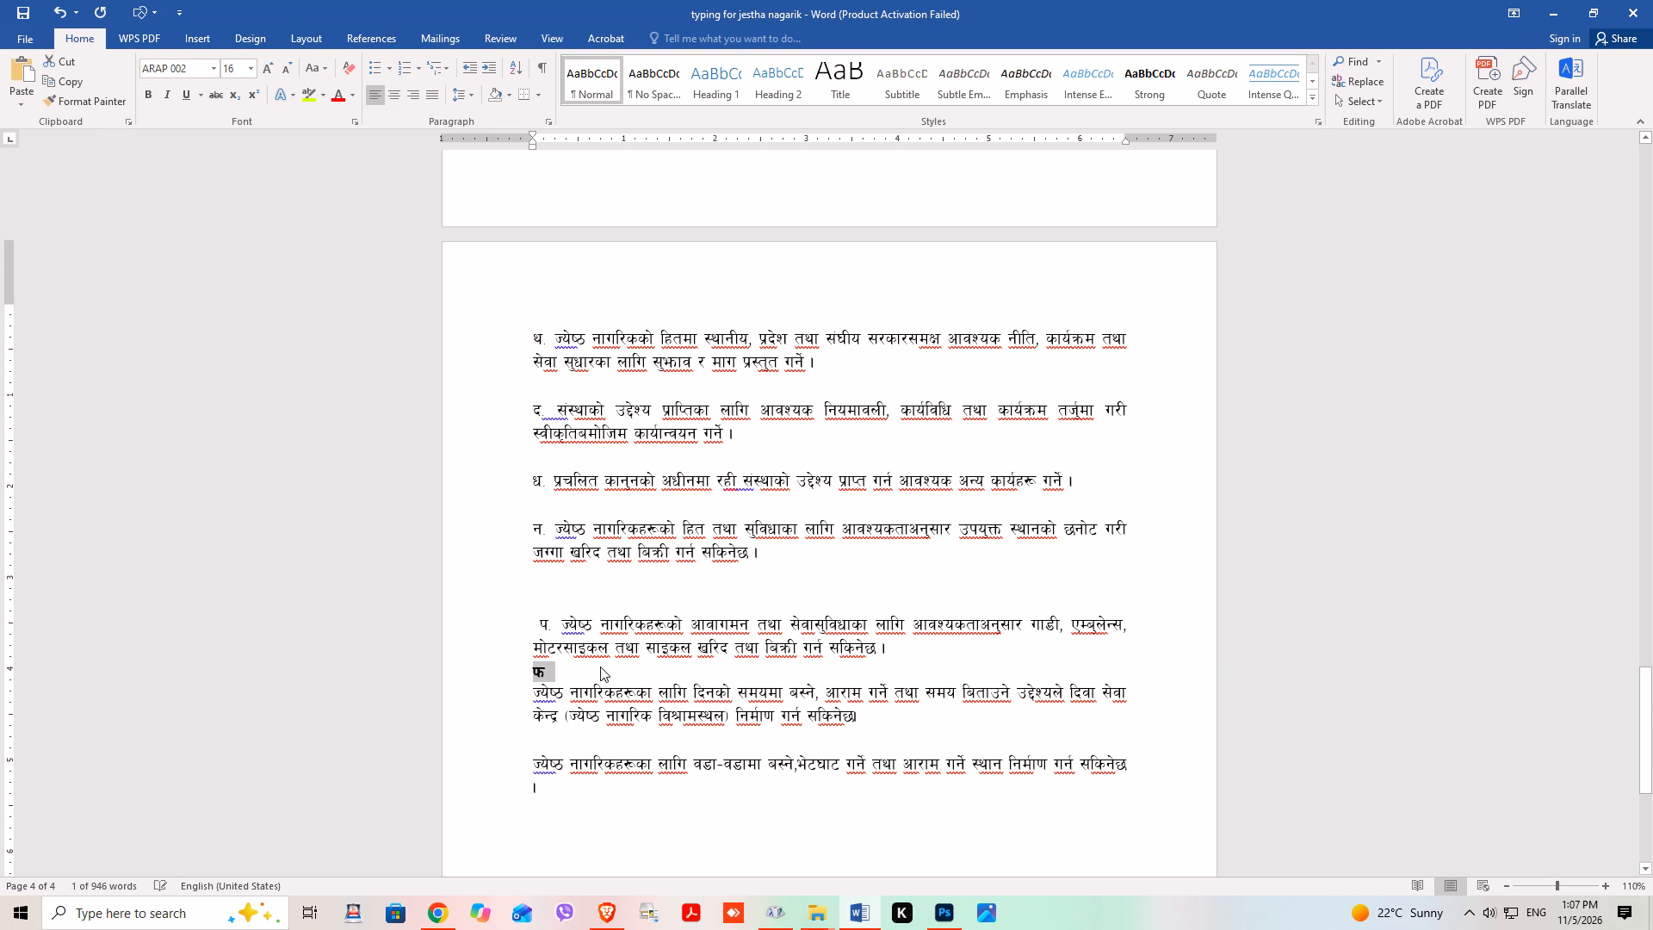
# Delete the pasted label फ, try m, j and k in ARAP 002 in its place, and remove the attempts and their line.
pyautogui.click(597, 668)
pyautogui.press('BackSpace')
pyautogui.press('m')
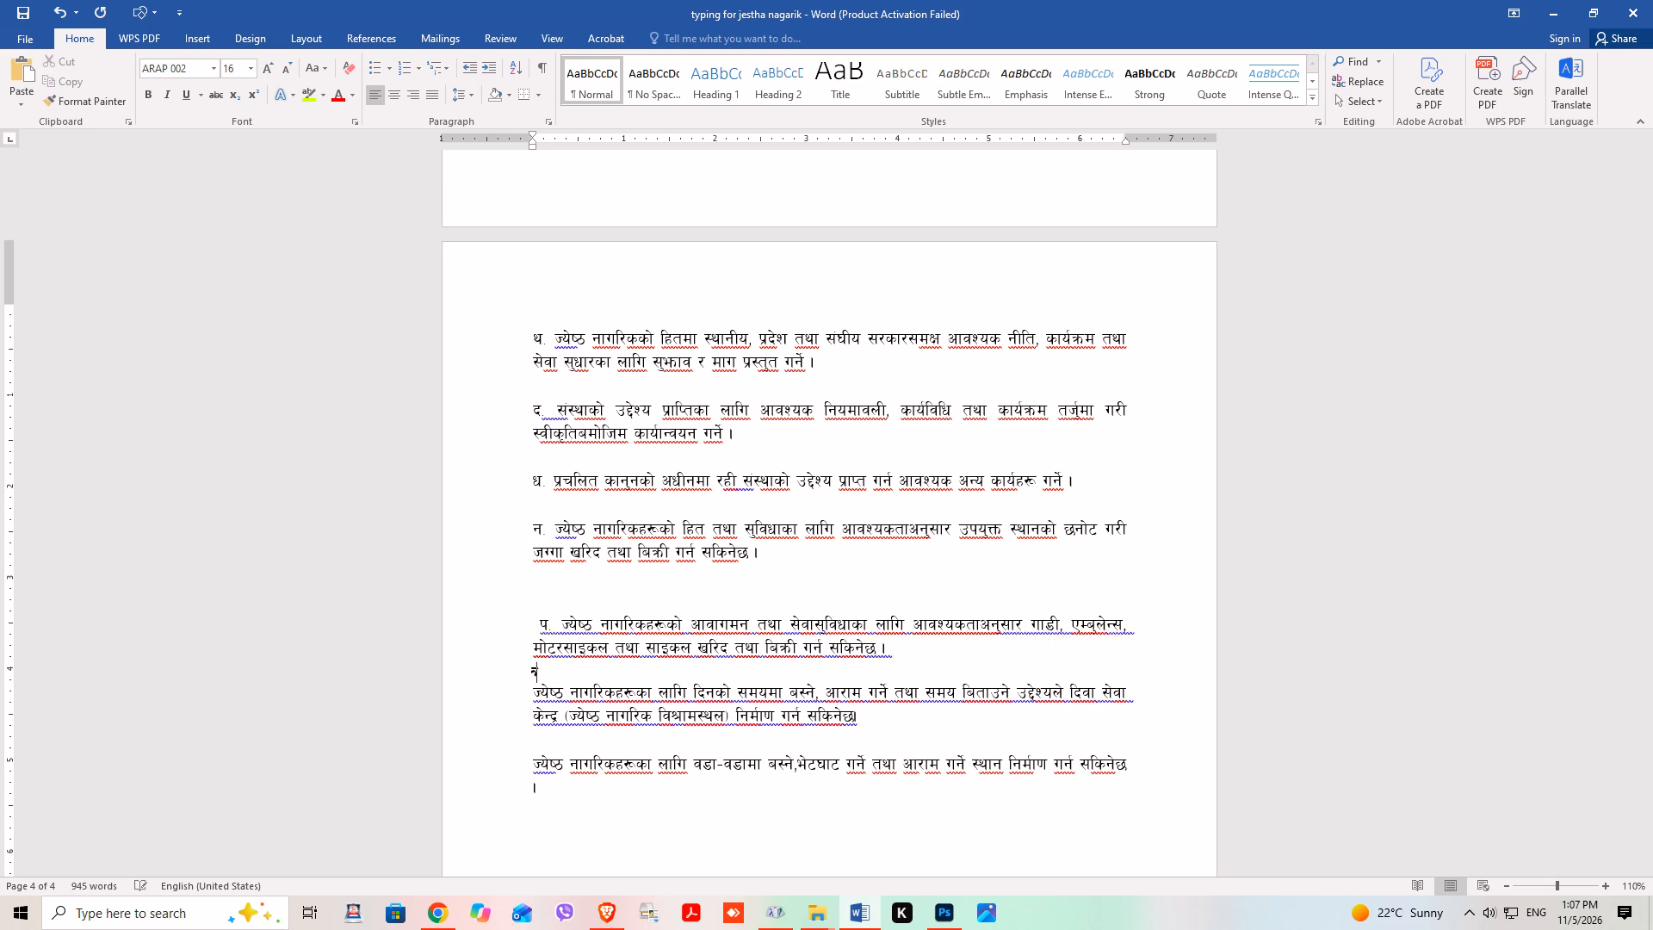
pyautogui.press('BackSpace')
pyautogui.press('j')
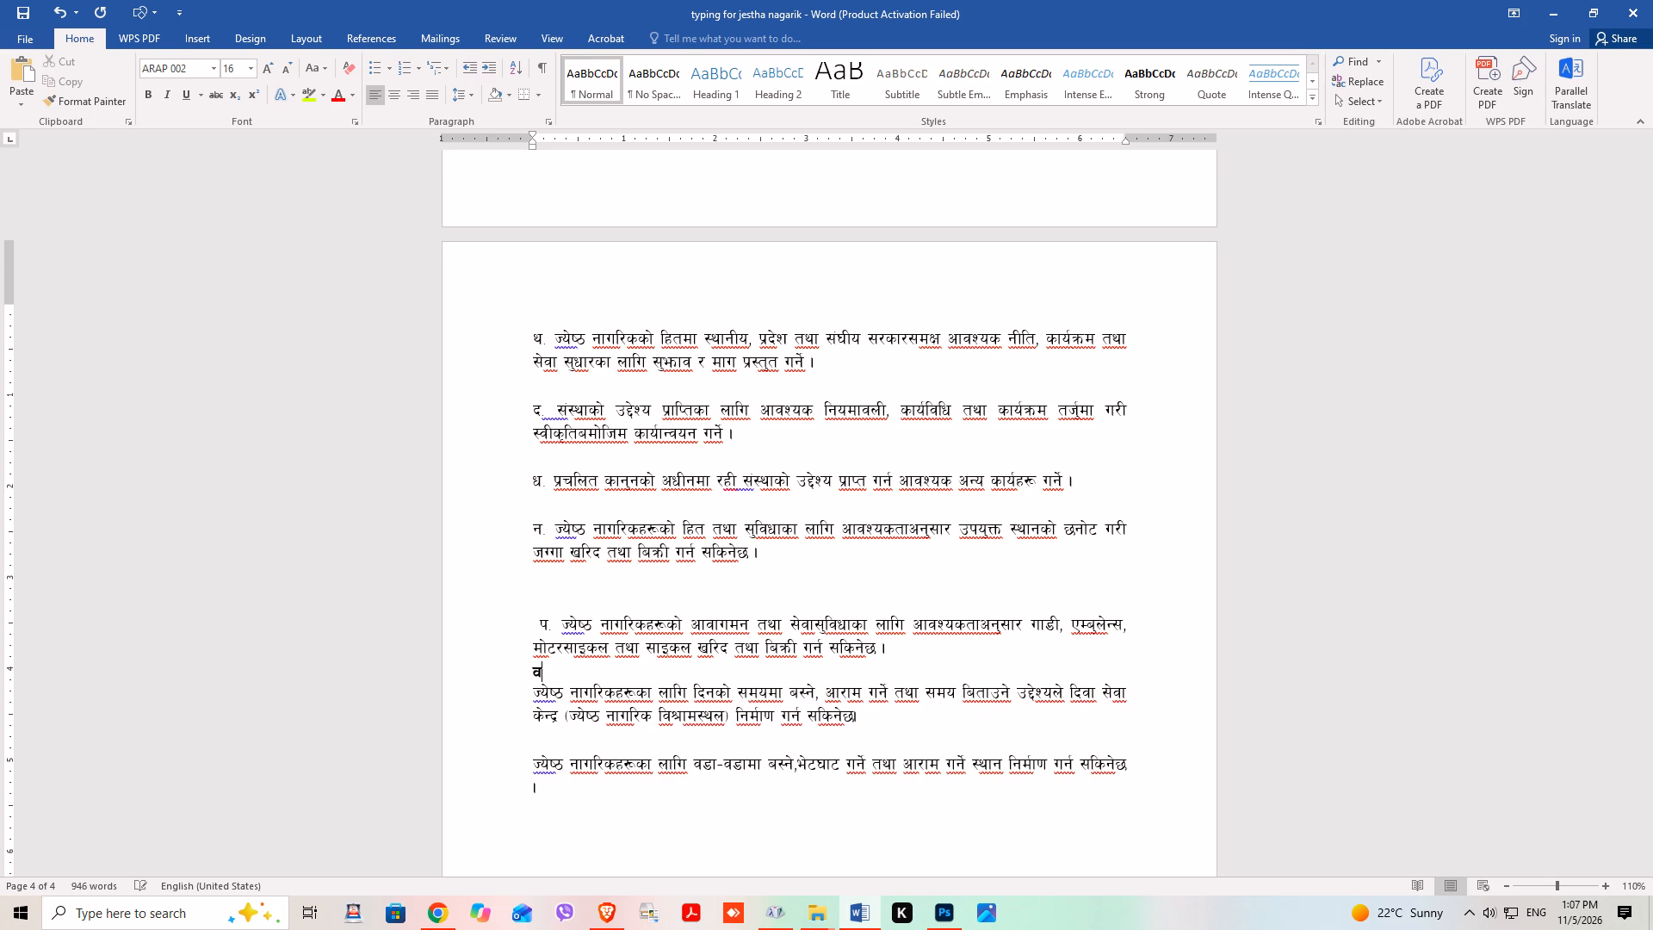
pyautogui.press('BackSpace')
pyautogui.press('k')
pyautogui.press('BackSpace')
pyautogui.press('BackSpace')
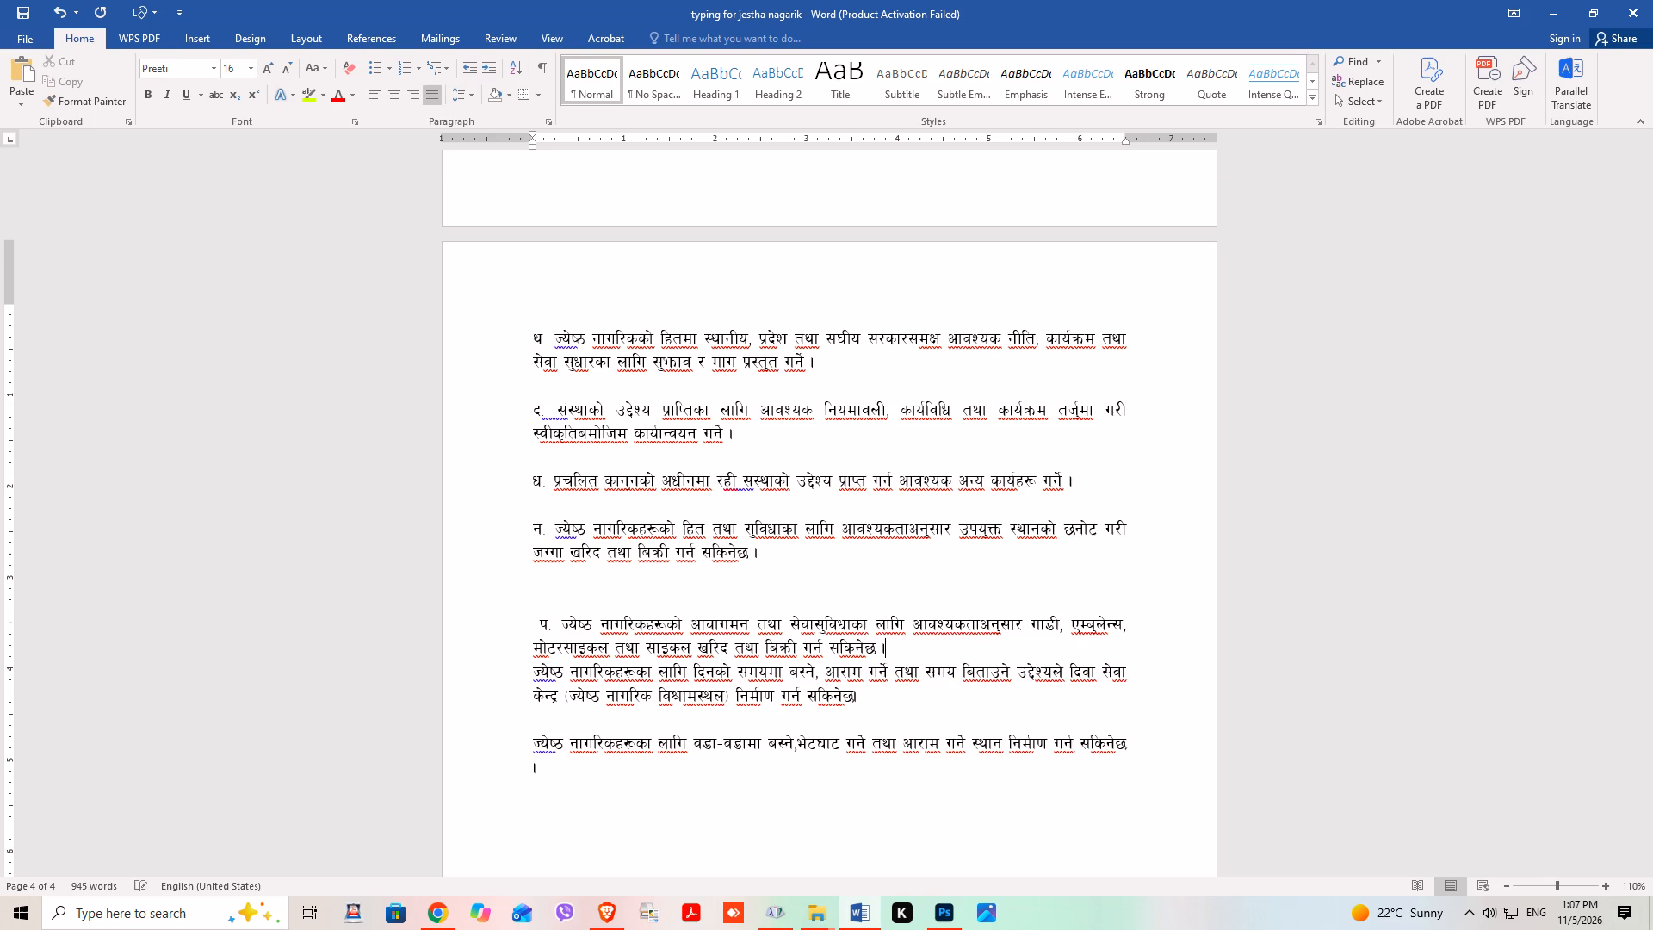
# Label the day service centre paragraph "फ." in Preeti, on the same line as its text and separated from clause प by a blank line.
pyautogui.press('Return')
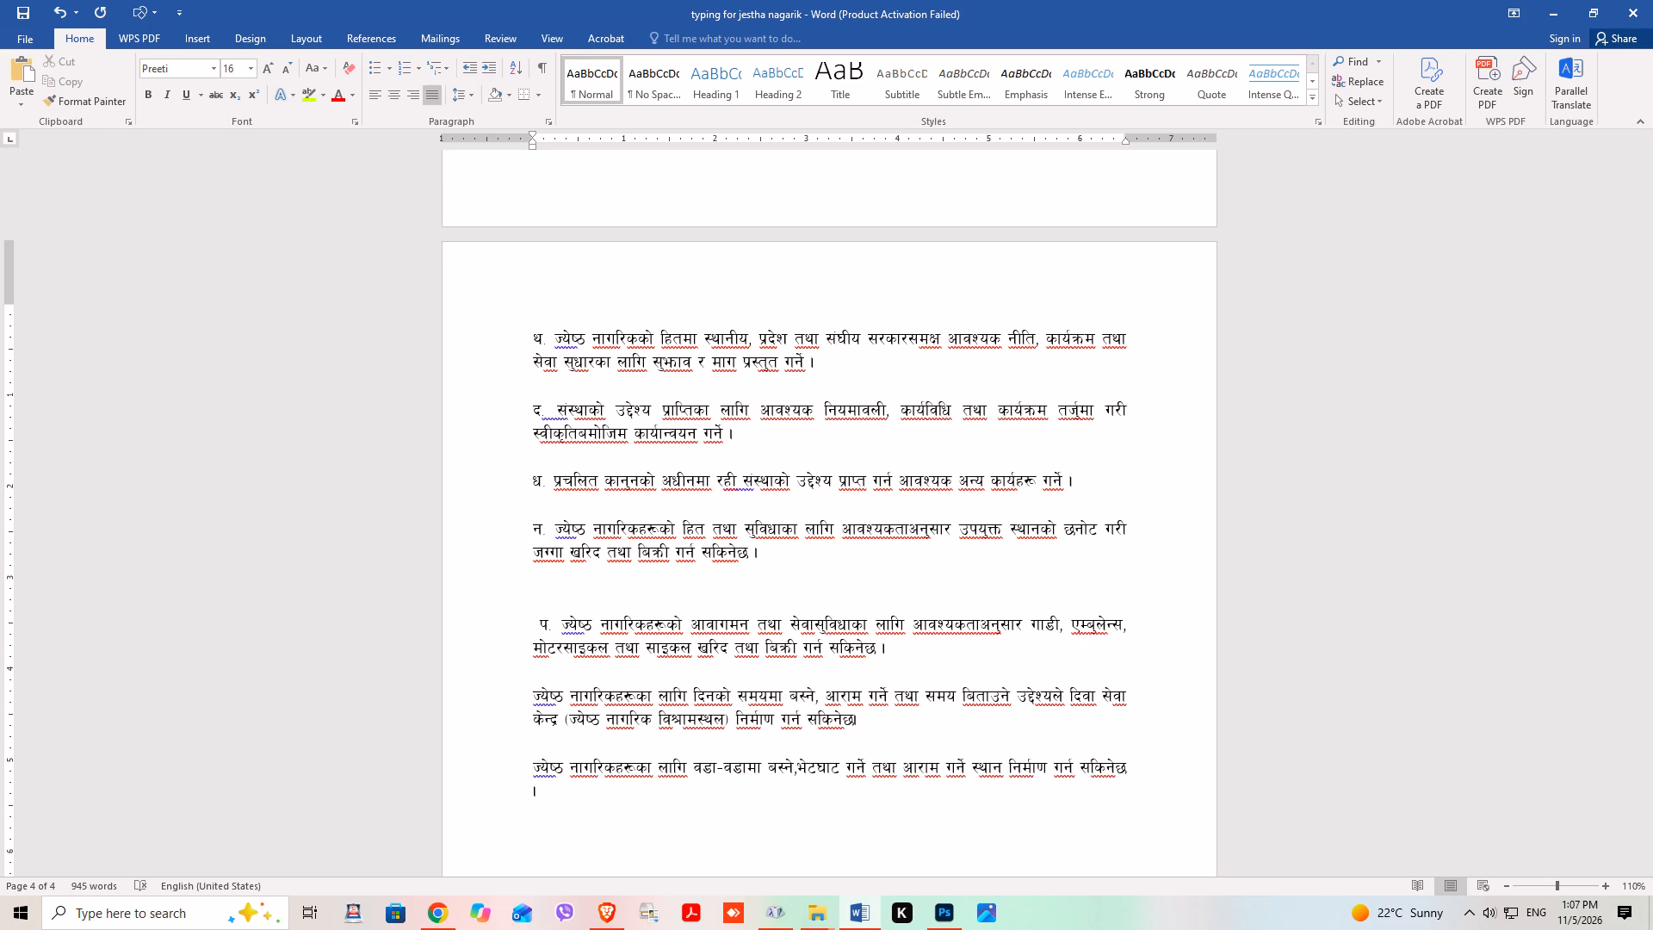
pyautogui.press('k')
pyautogui.press('m')
pyautogui.press('=')
pyautogui.press('space')
pyautogui.press('BackSpace')
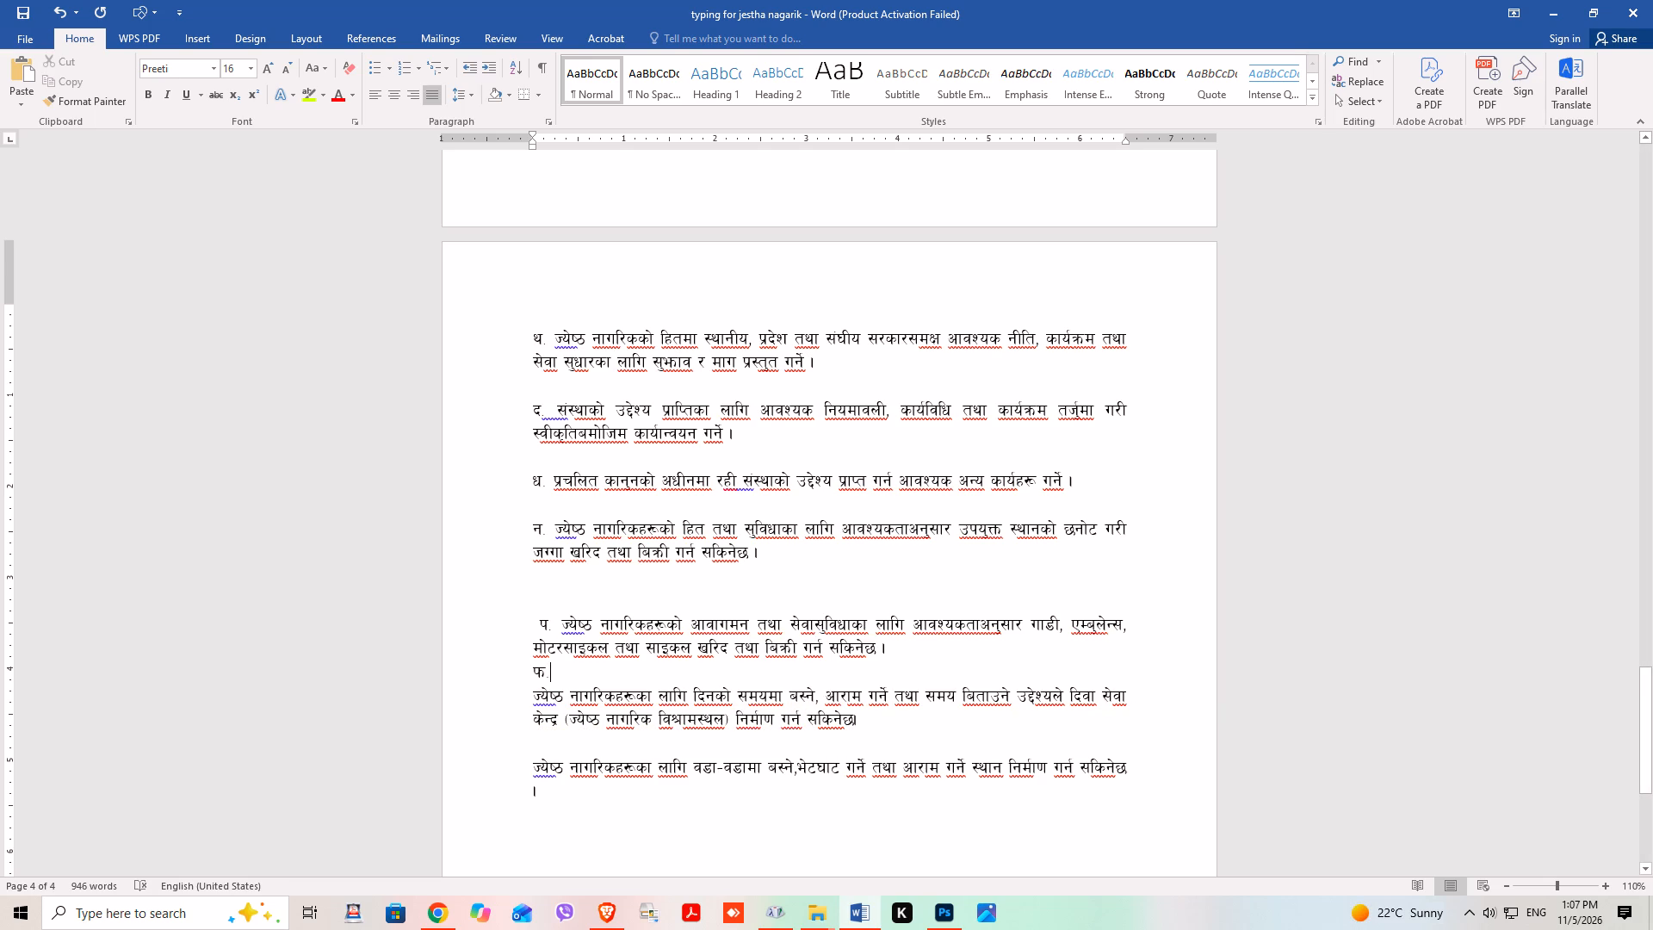
pyautogui.click(532, 675)
pyautogui.press('Return')
pyautogui.click(531, 716)
pyautogui.press('BackSpace')
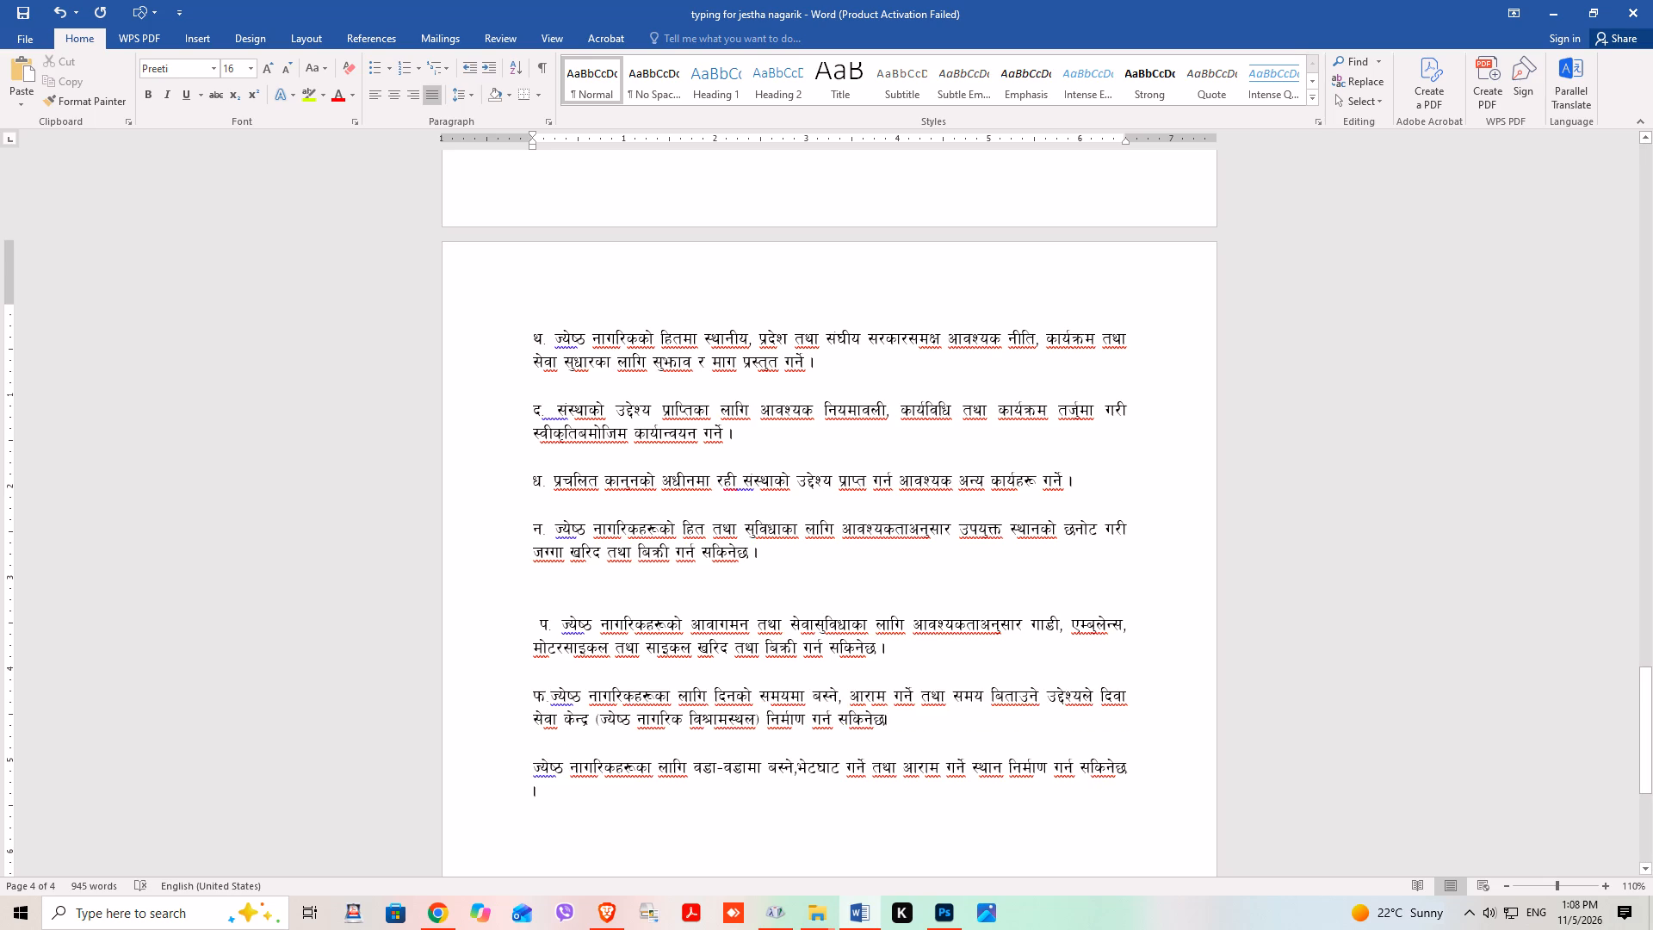
pyautogui.click(530, 652)
pyautogui.press('space')
# Replace the closing mark of clause फ with a space and "।".
pyautogui.click(891, 727)
pyautogui.press('BackSpace')
pyautogui.press('space')
pyautogui.press(',')
pyautogui.press('BackSpace')
pyautogui.press('.')
# Add the label "ब." and a space before the last paragraph, about resting and meeting places in each ward.
pyautogui.click(529, 763)
pyautogui.press('a')
pyautogui.write('=')
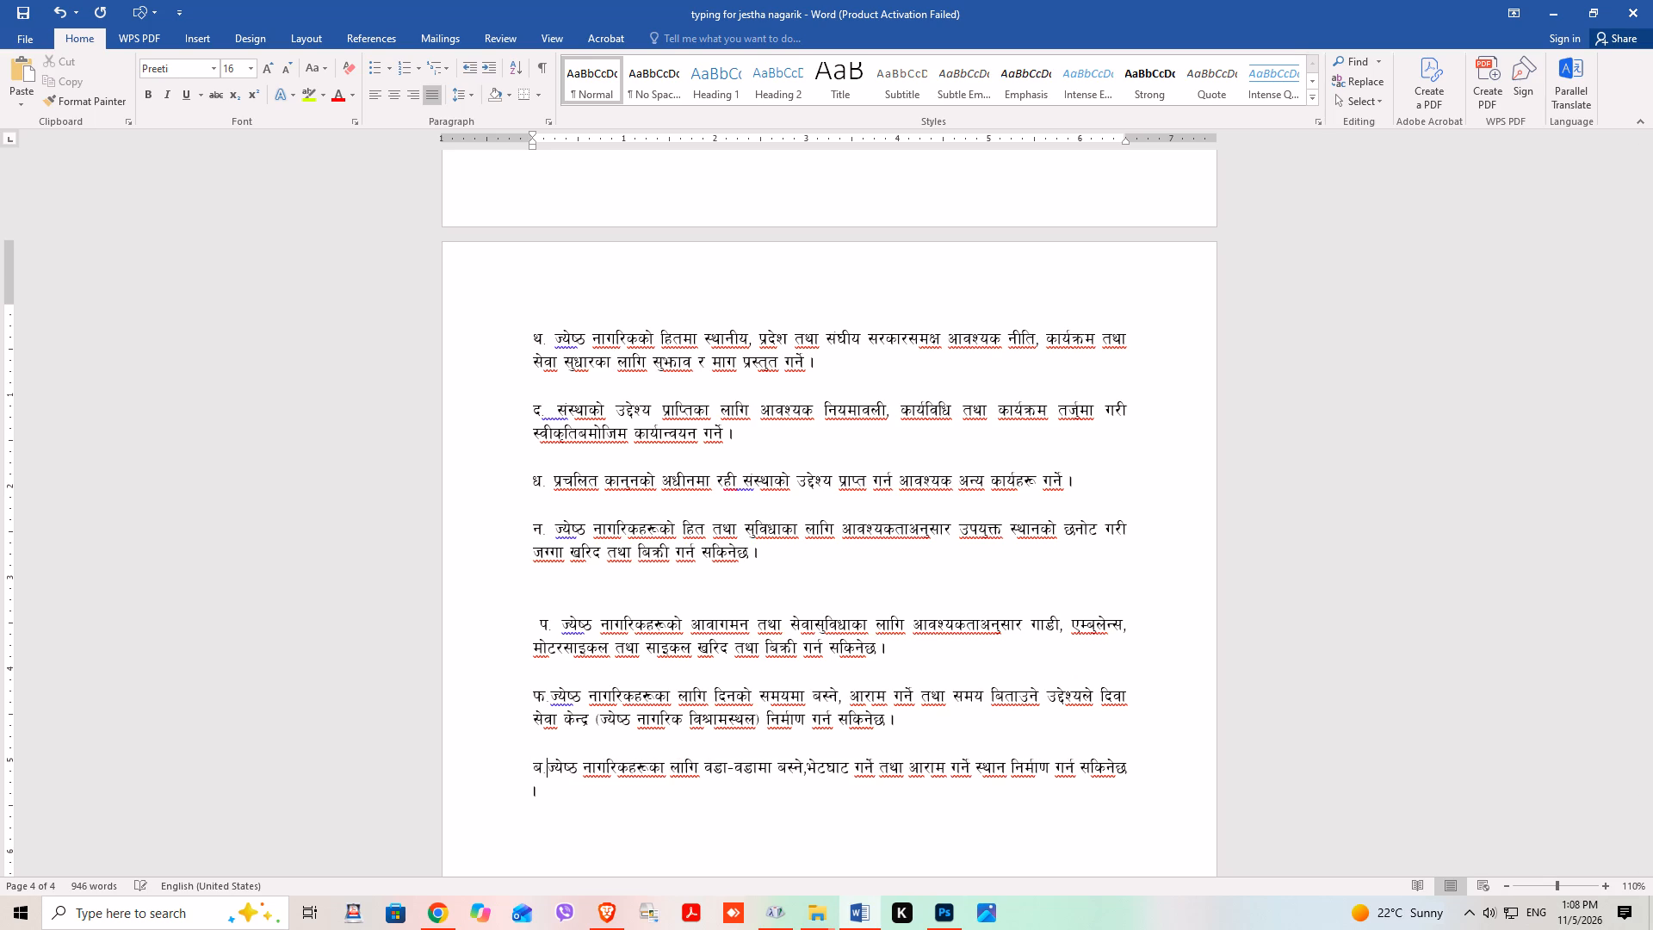
pyautogui.press('space')
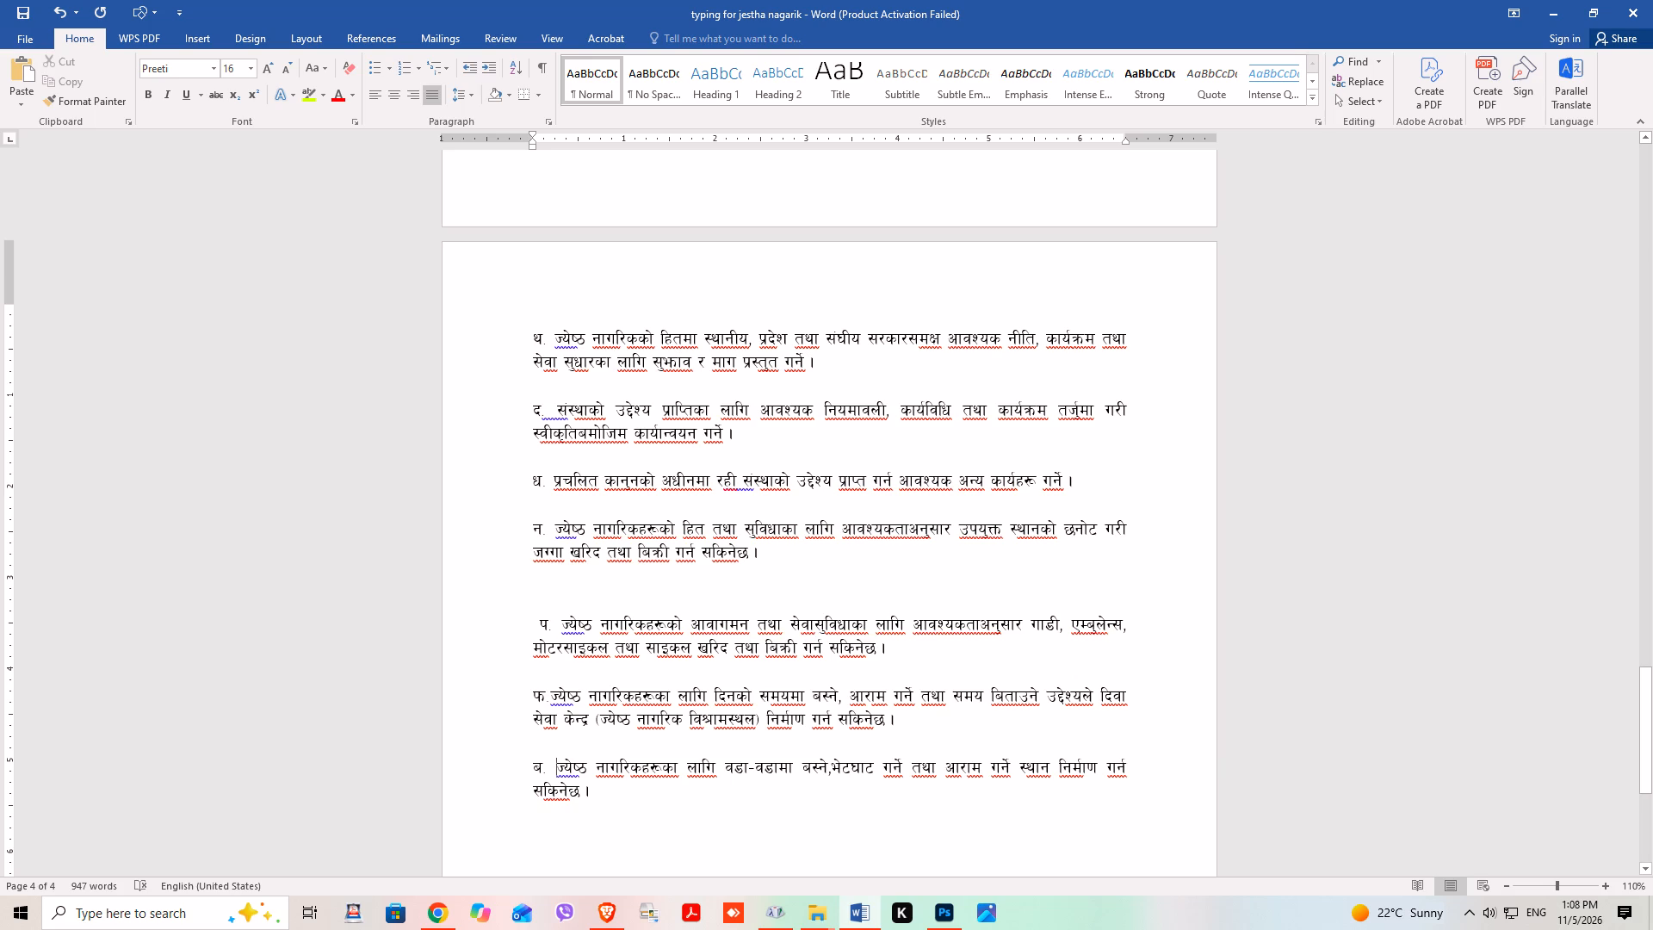
# Save the document.
pyautogui.hotkey('ctrl', 's')
# Proofread the document from the final clauses back to the title, and on through the preamble, definitions and objectives list.
pyautogui.scroll(-3, 719, 645)
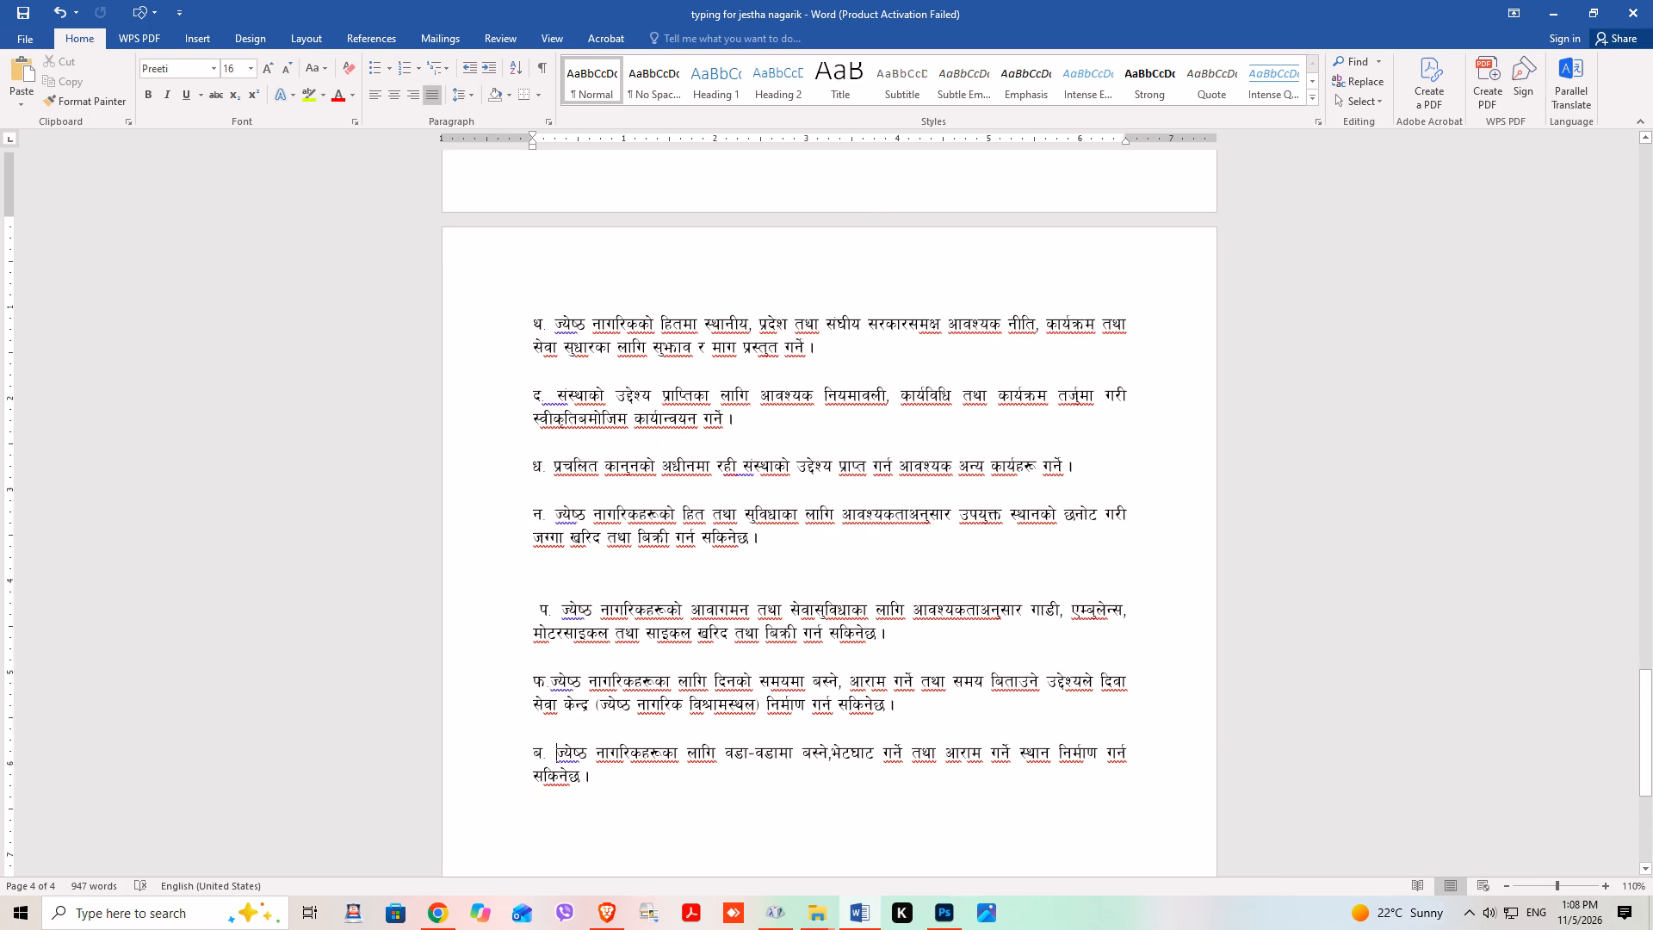
pyautogui.scroll(-14, 676, 691)
pyautogui.scroll(20, 684, 700)
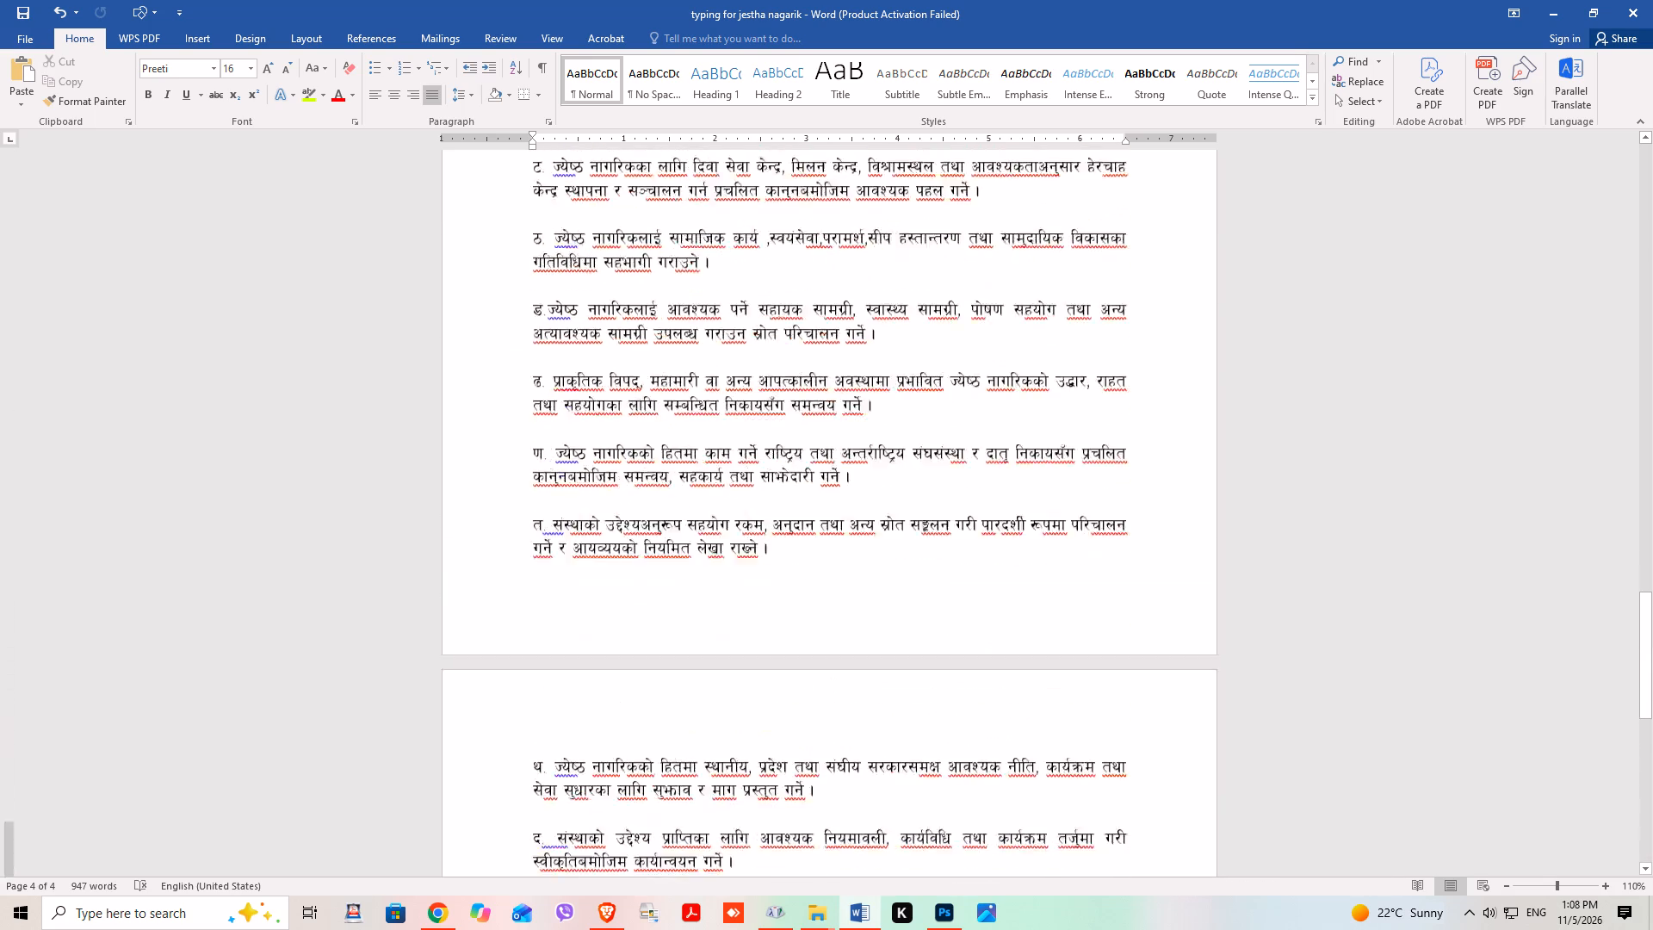
pyautogui.scroll(20, 565, 681)
pyautogui.scroll(20, 565, 681)
pyautogui.scroll(4, 565, 681)
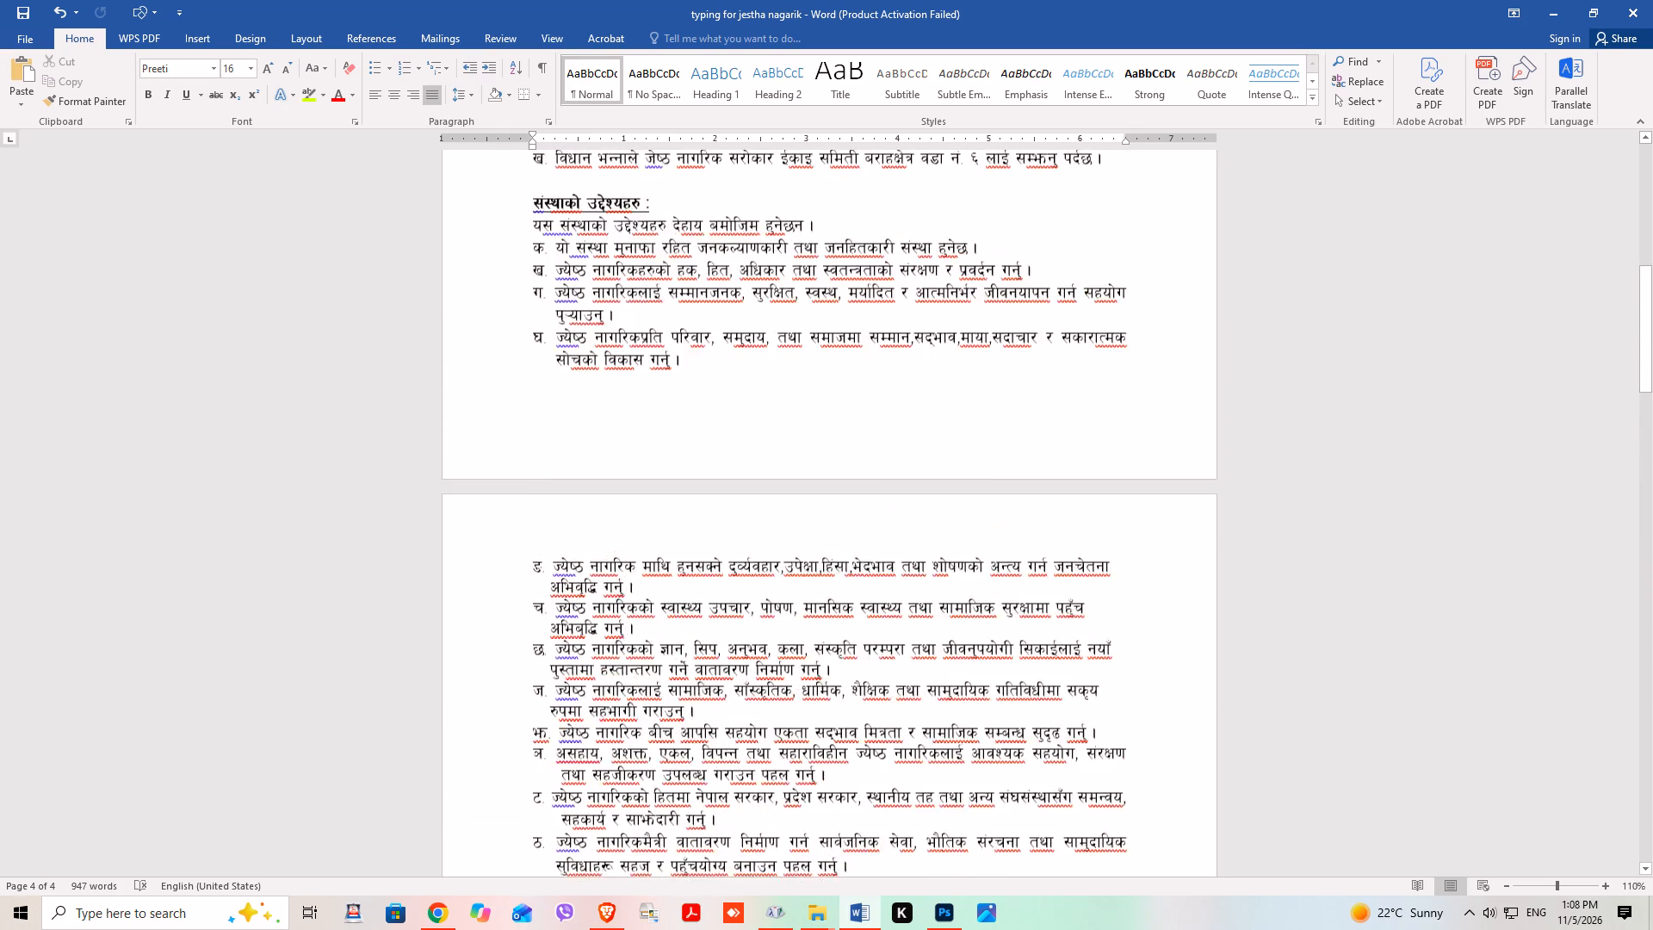
pyautogui.scroll(20, 564, 642)
pyautogui.scroll(5, 564, 642)
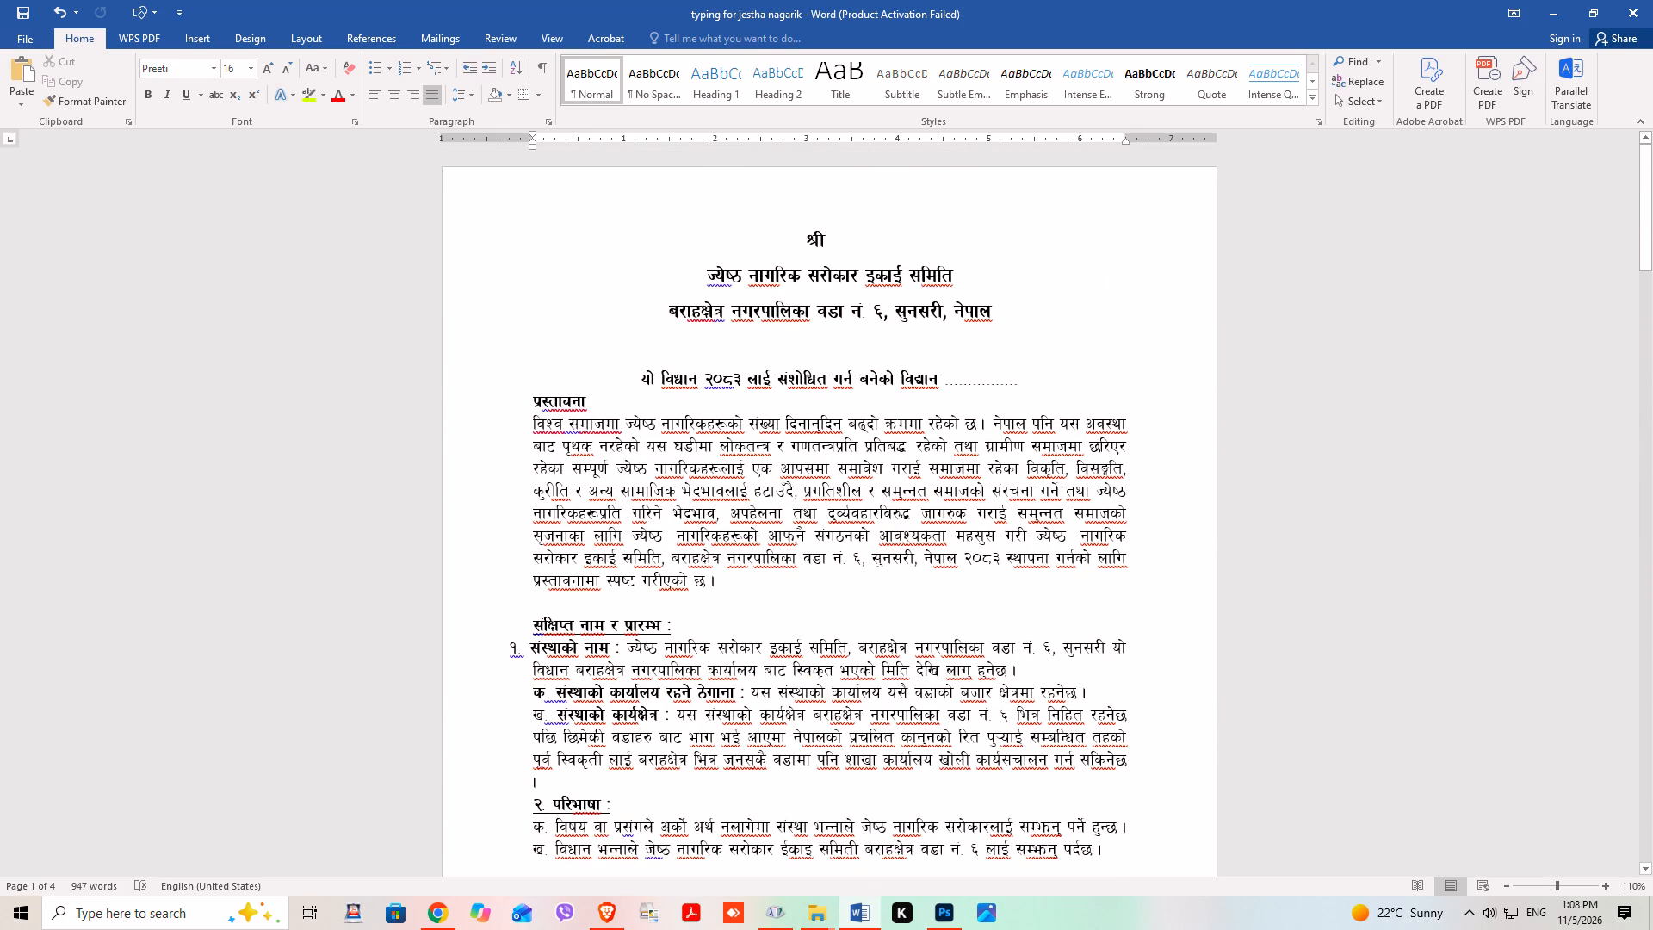
pyautogui.scroll(-3, 899, 338)
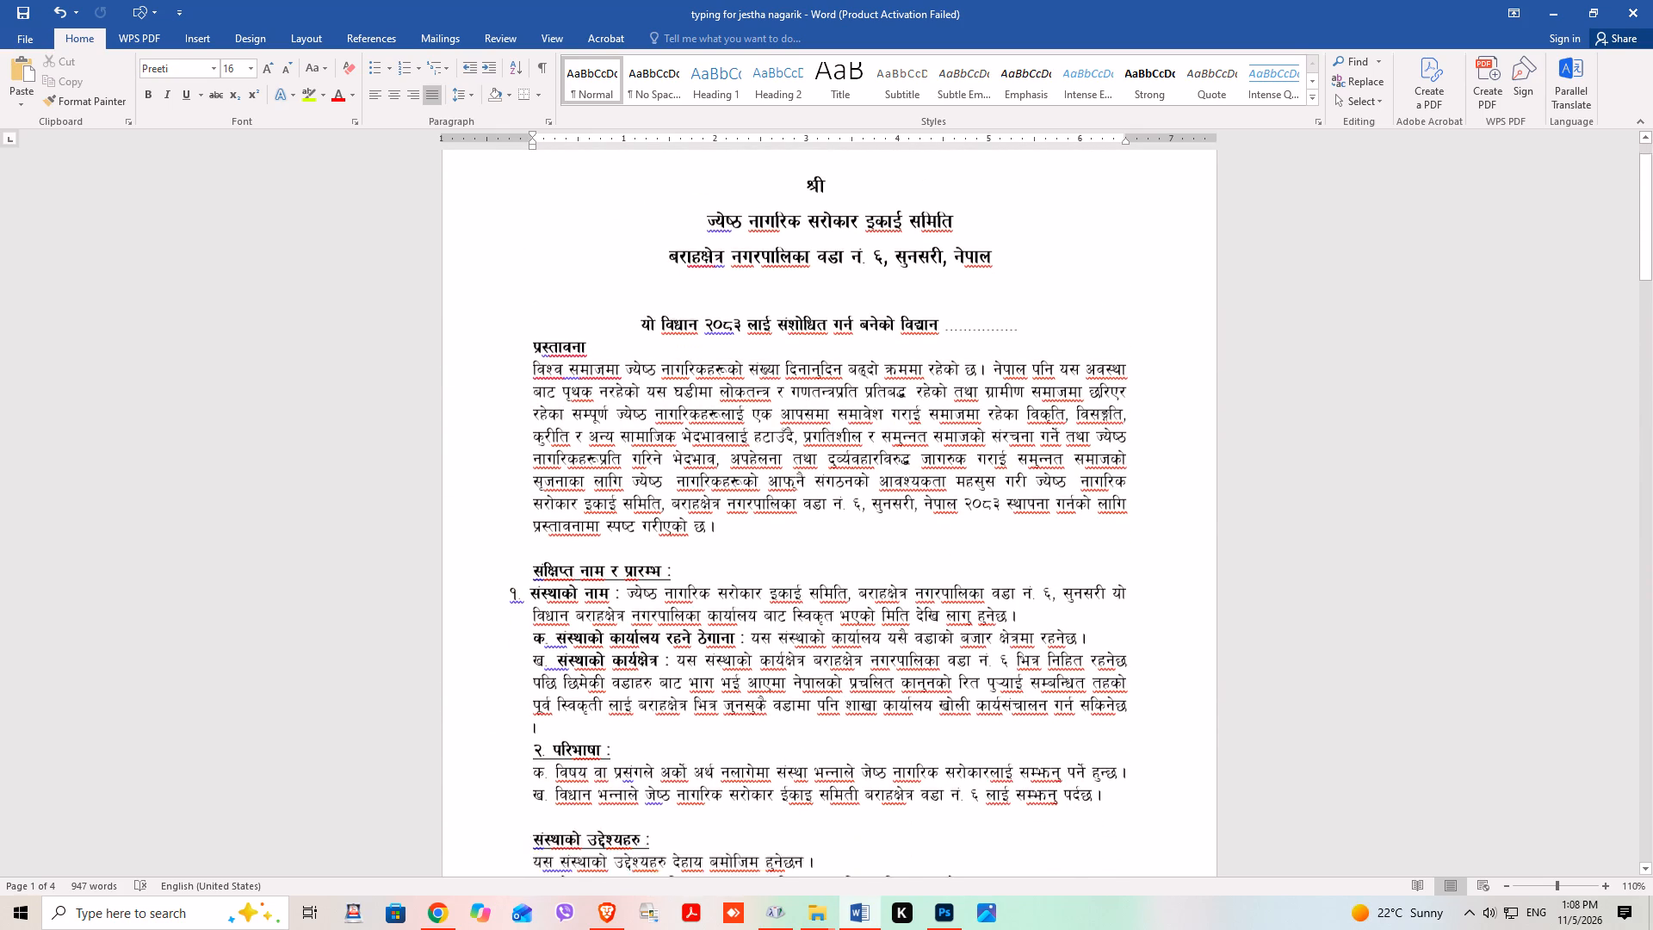
pyautogui.scroll(-6, 899, 338)
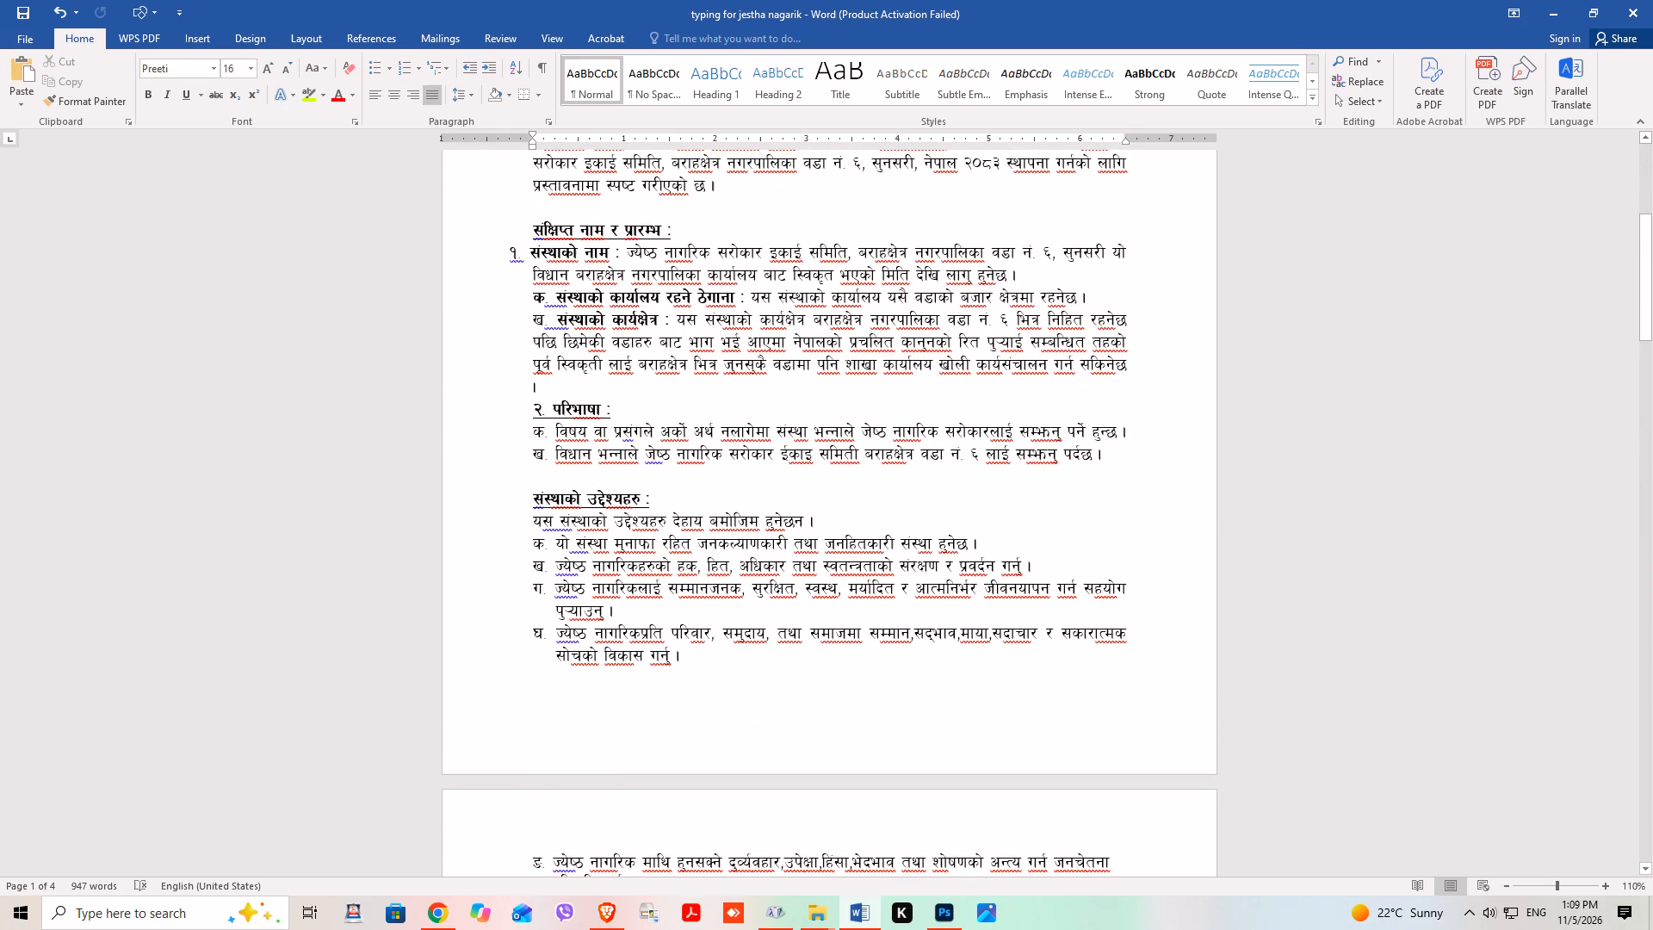
pyautogui.scroll(2, 901, 341)
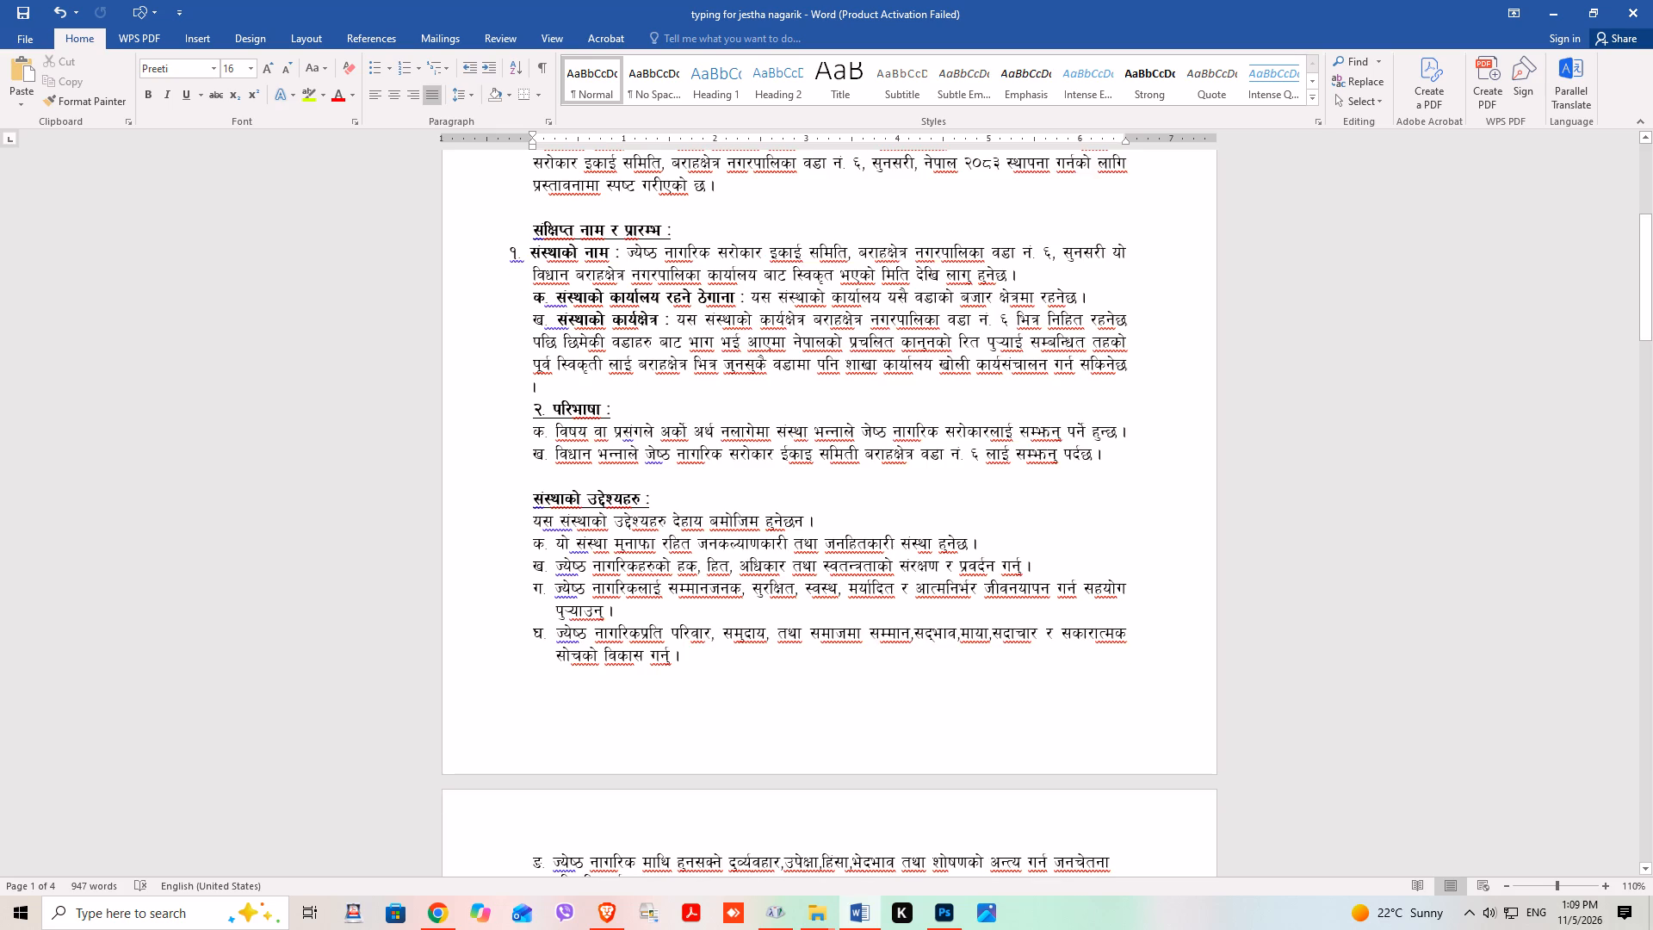
pyautogui.scroll(6, 901, 341)
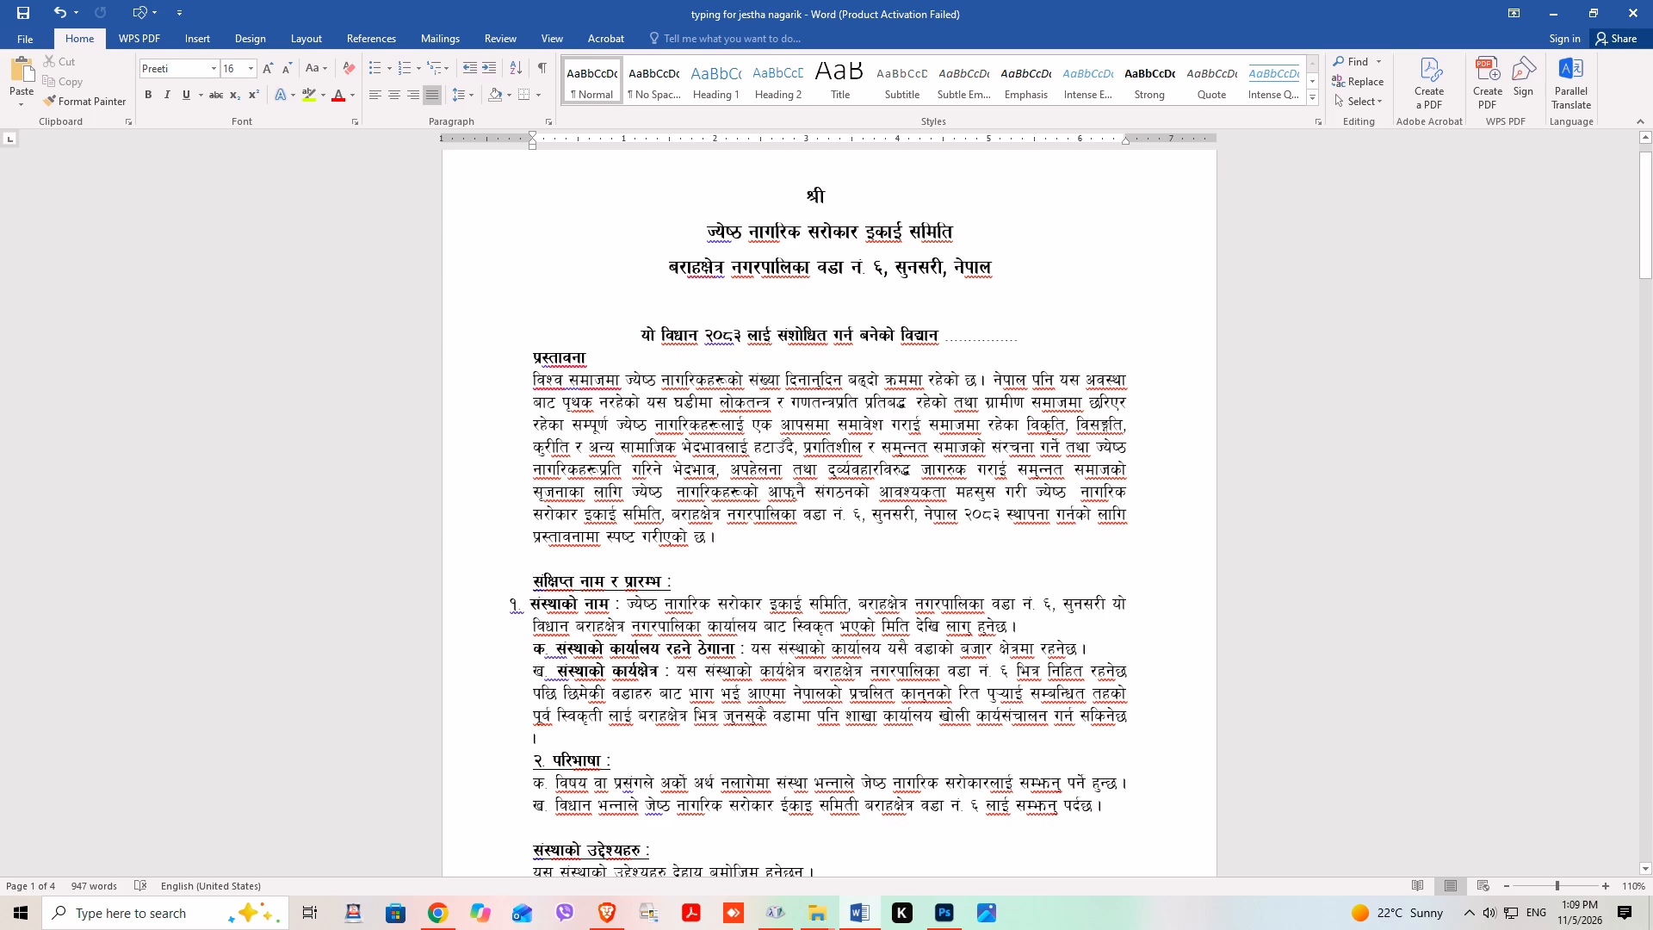
pyautogui.scroll(-2, 907, 311)
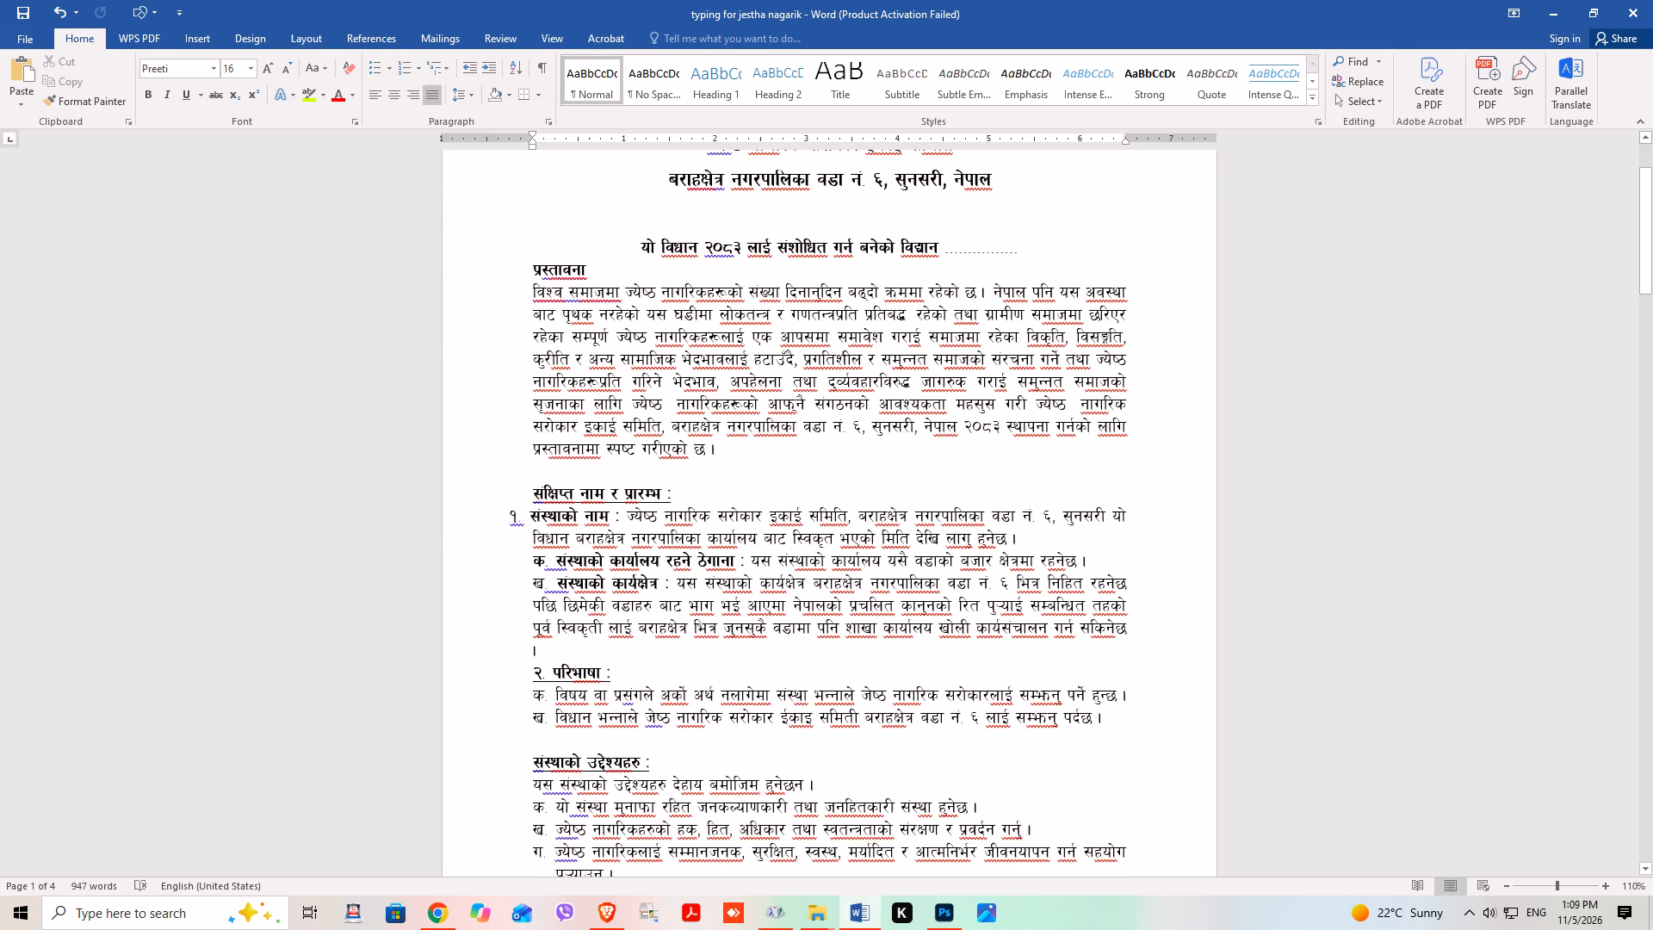
pyautogui.scroll(-2, 907, 311)
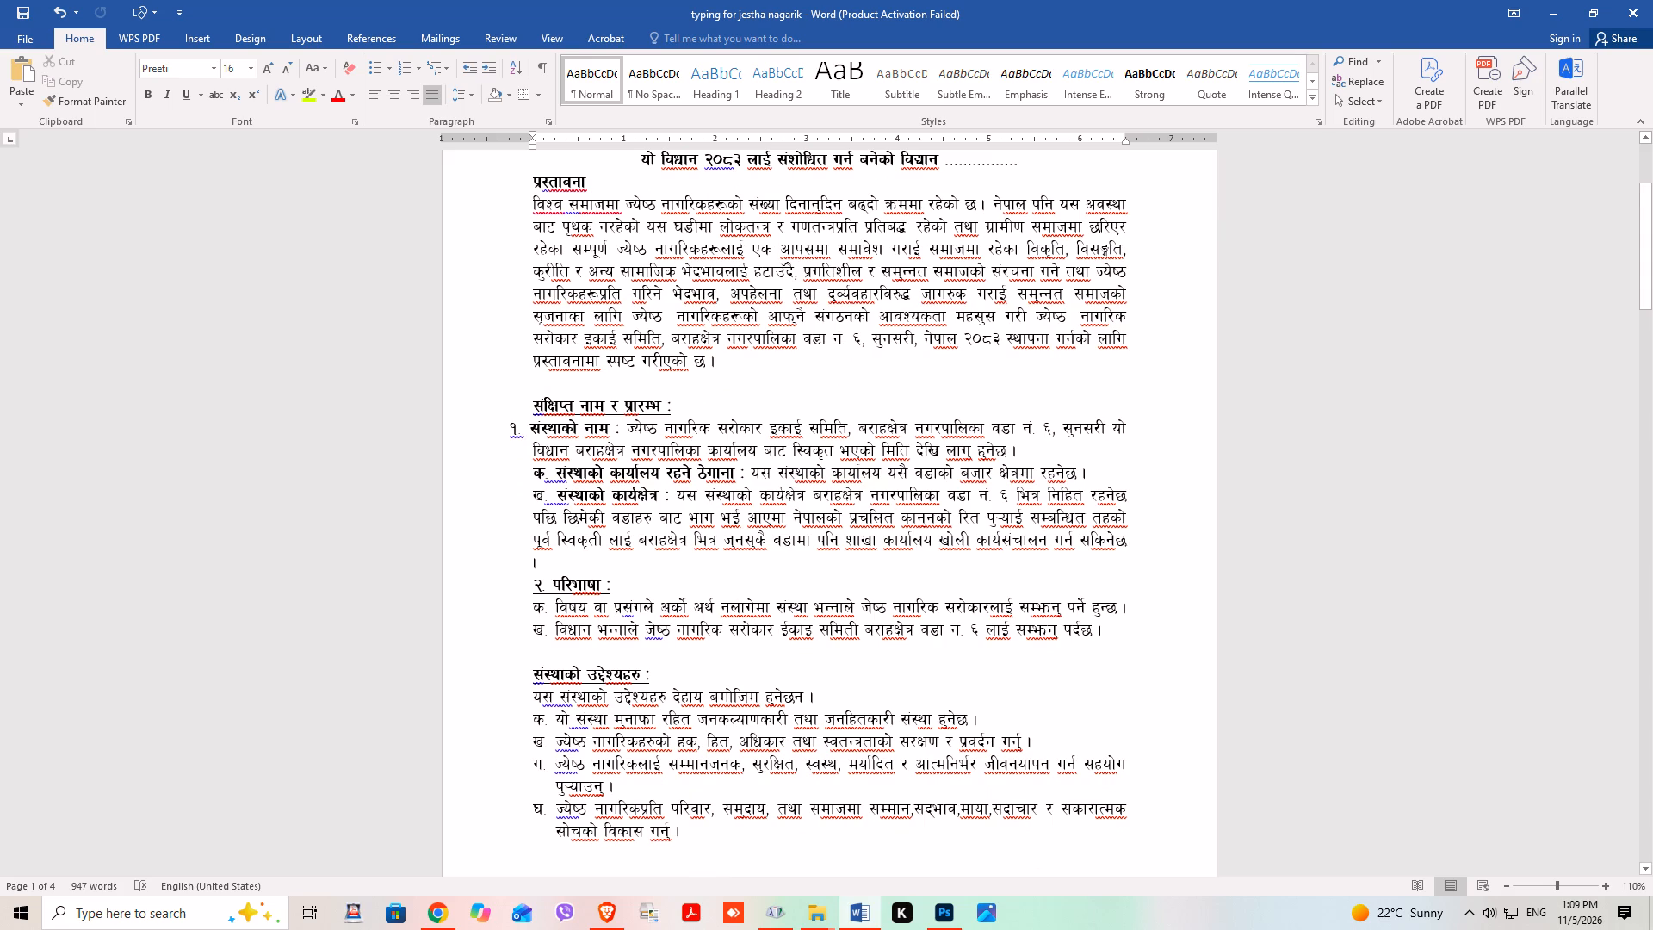
pyautogui.scroll(-2, 774, 701)
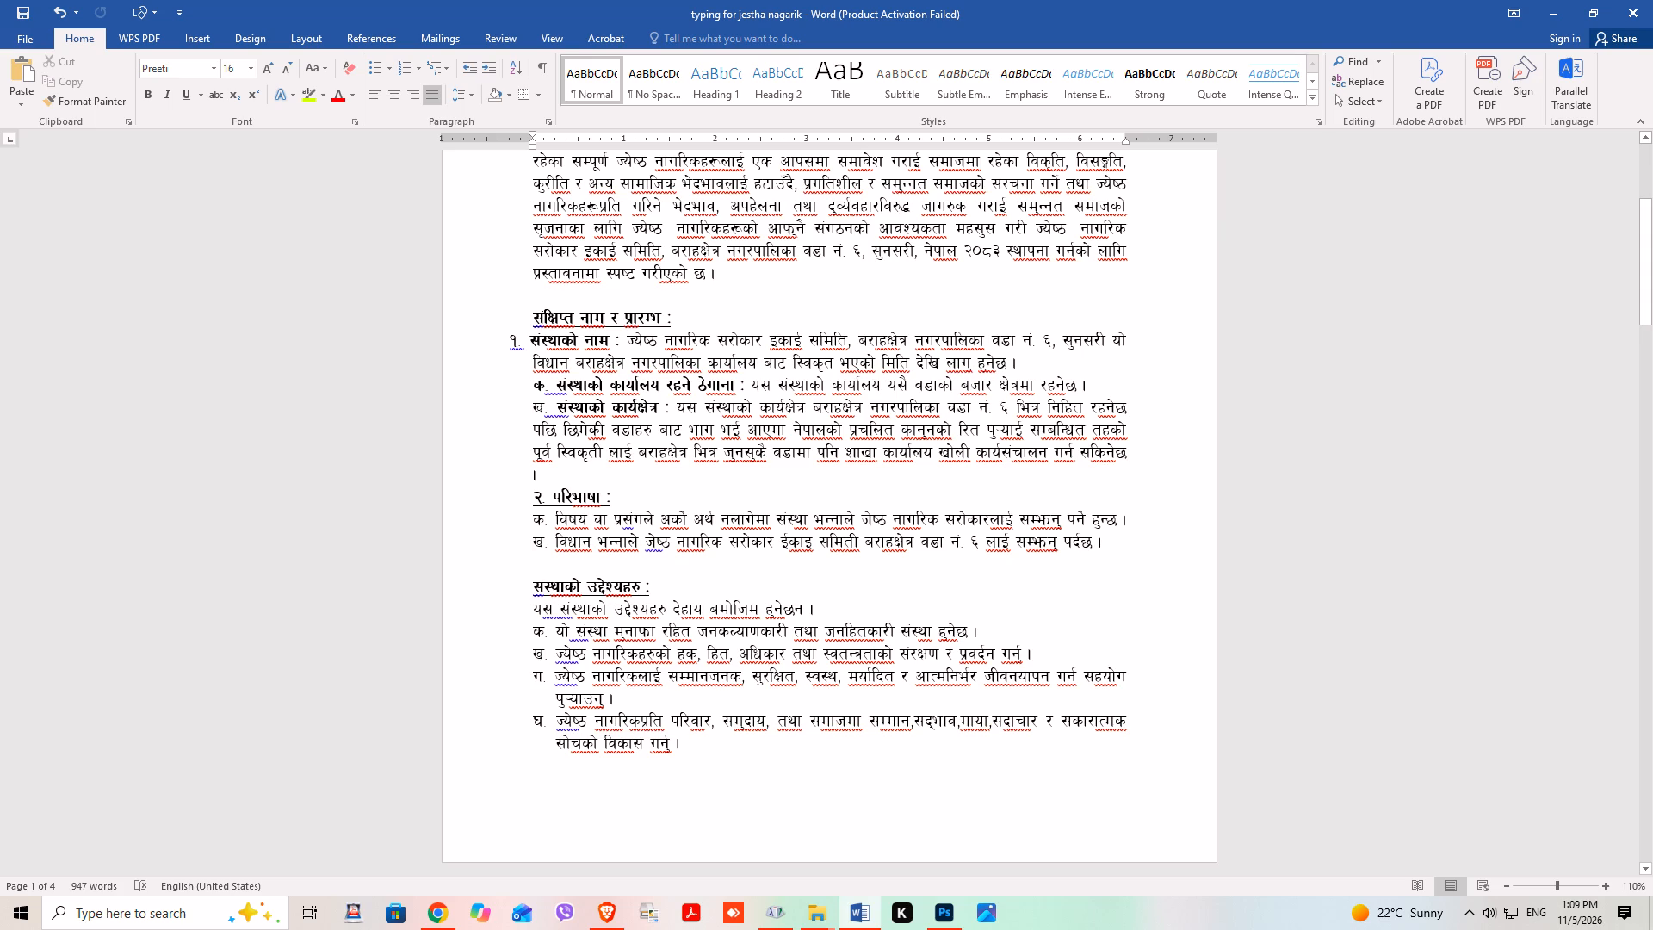
pyautogui.scroll(-2, 763, 676)
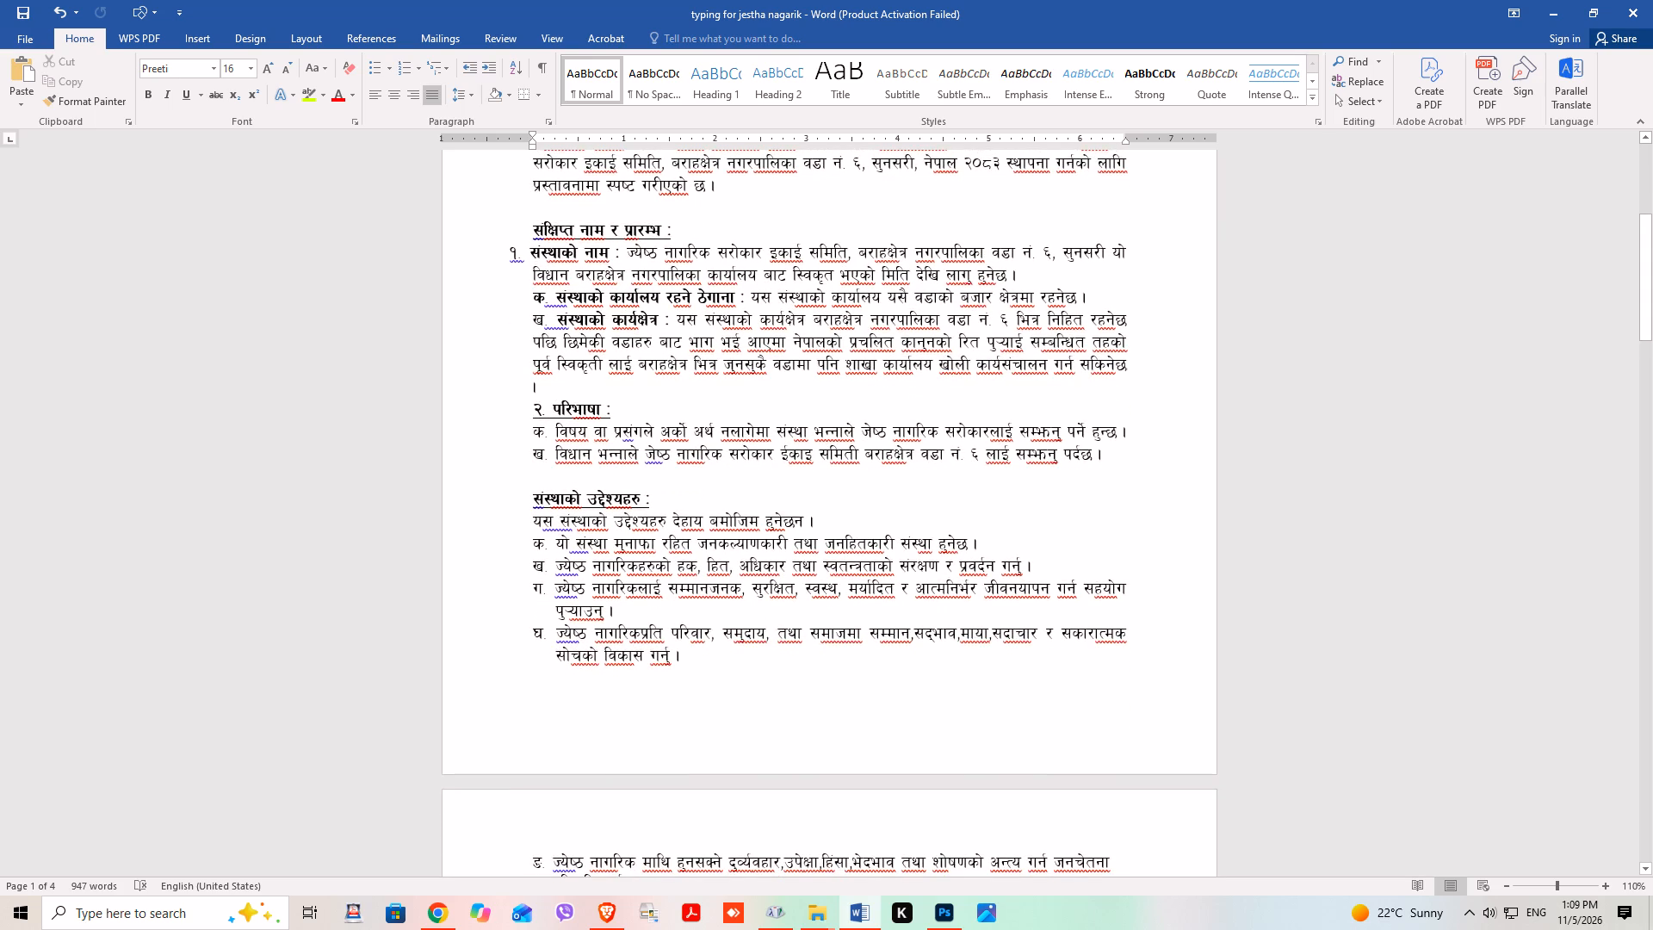
pyautogui.scroll(-11, 644, 659)
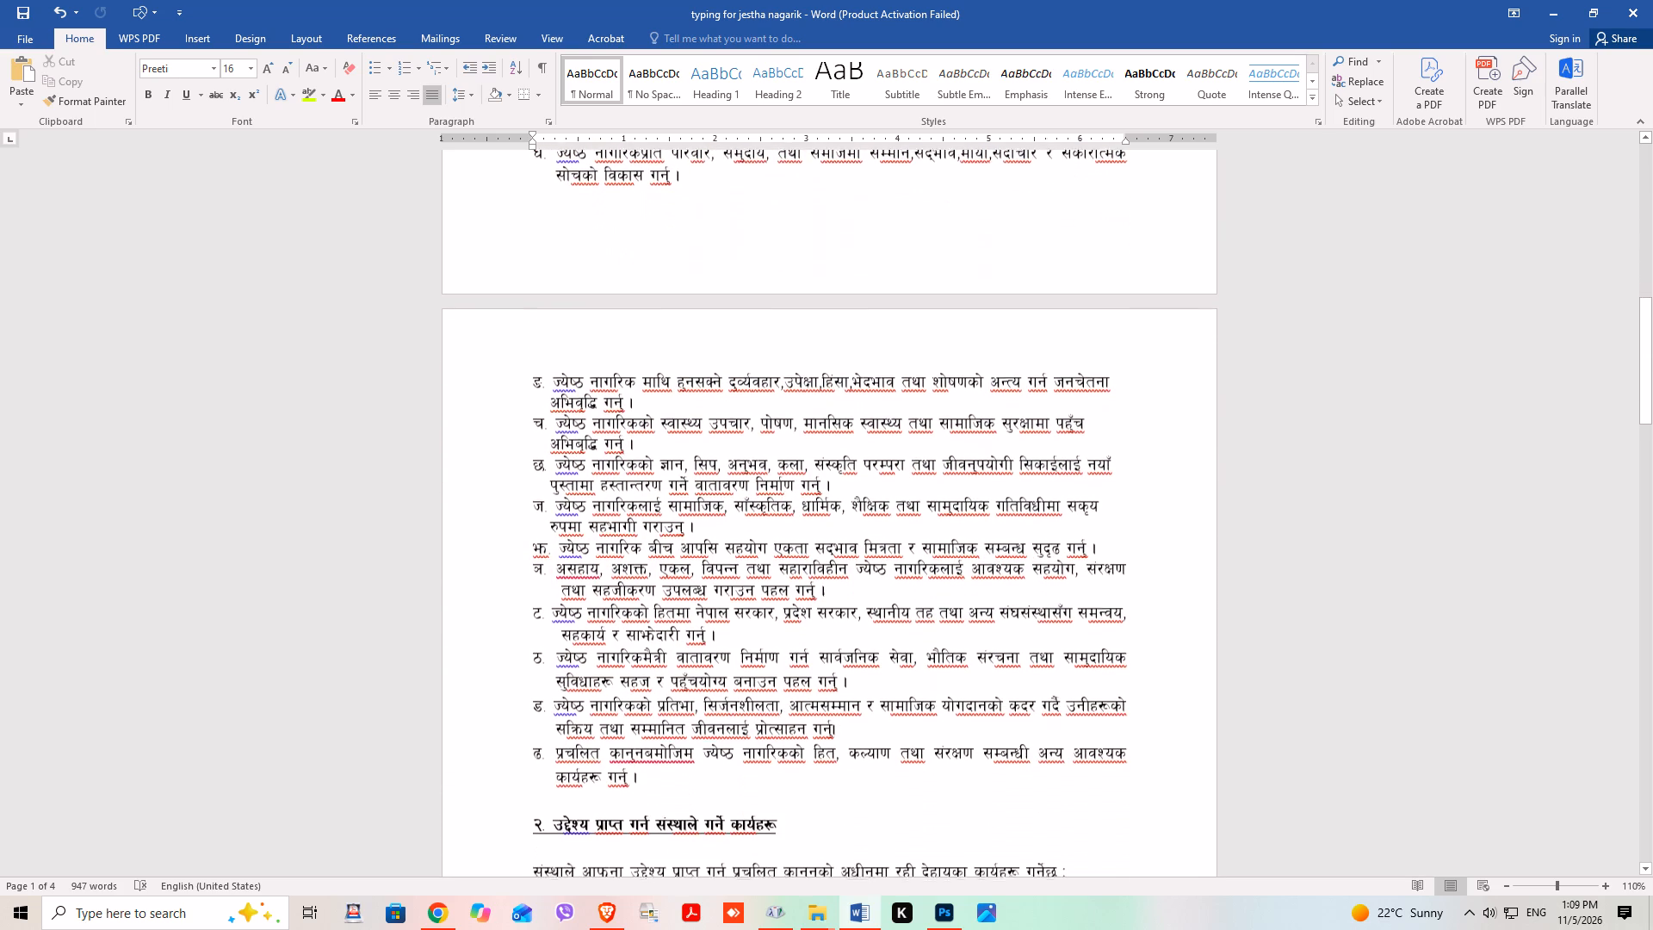
pyautogui.scroll(-1, 640, 660)
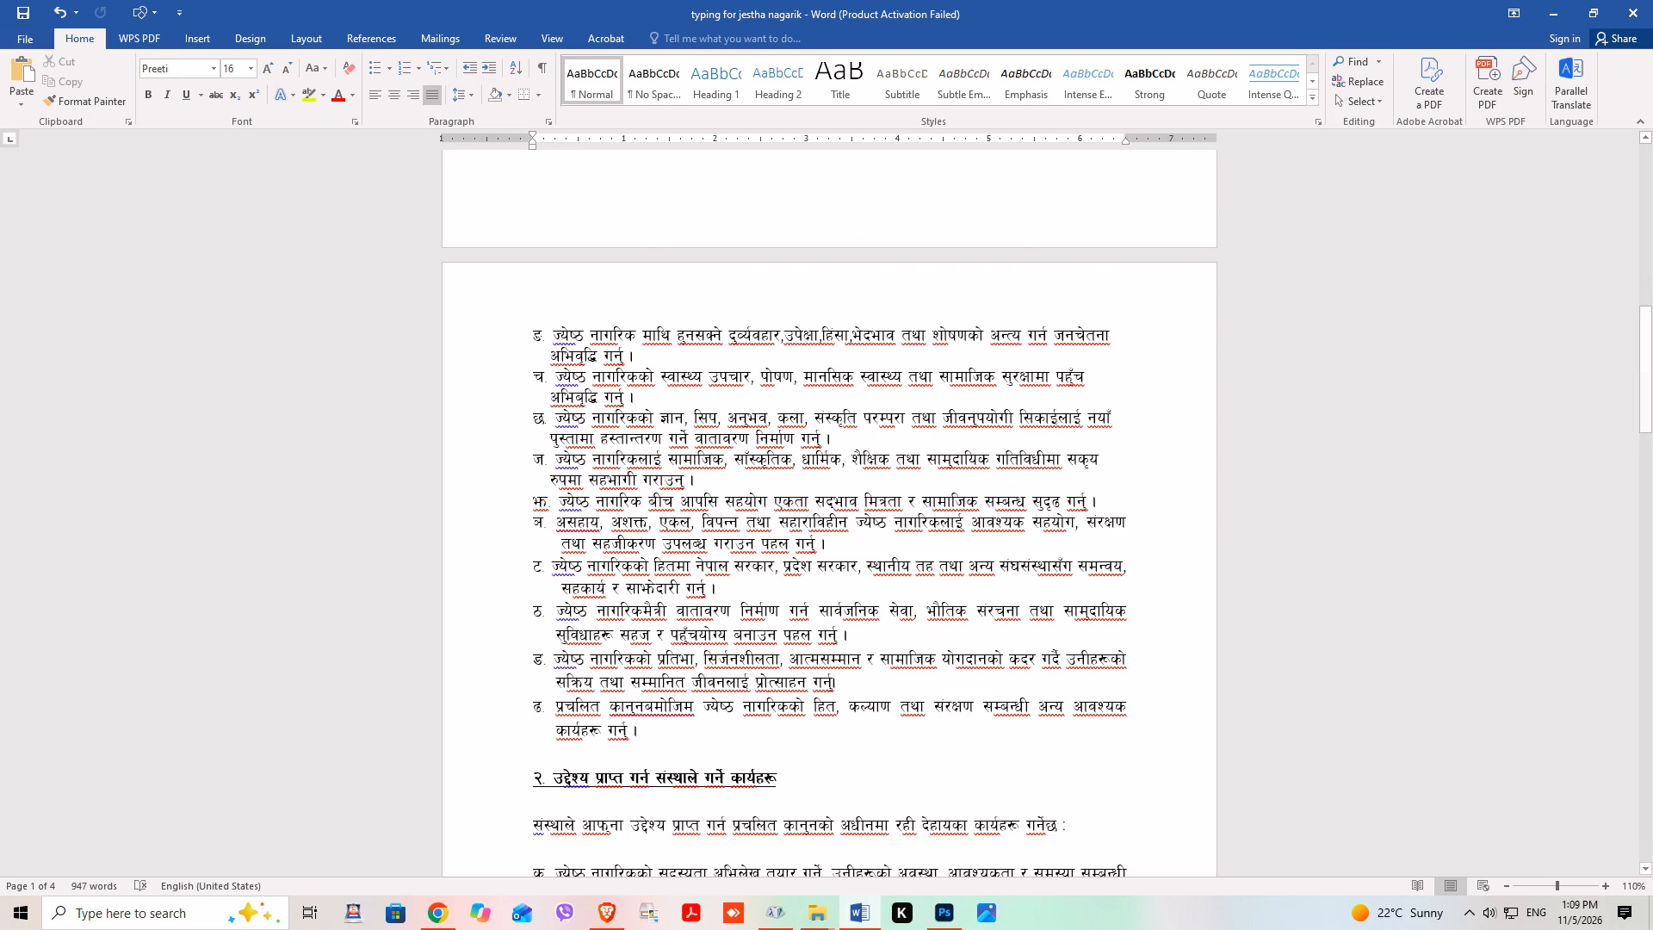
pyautogui.scroll(3, 649, 610)
pyautogui.scroll(4, 647, 458)
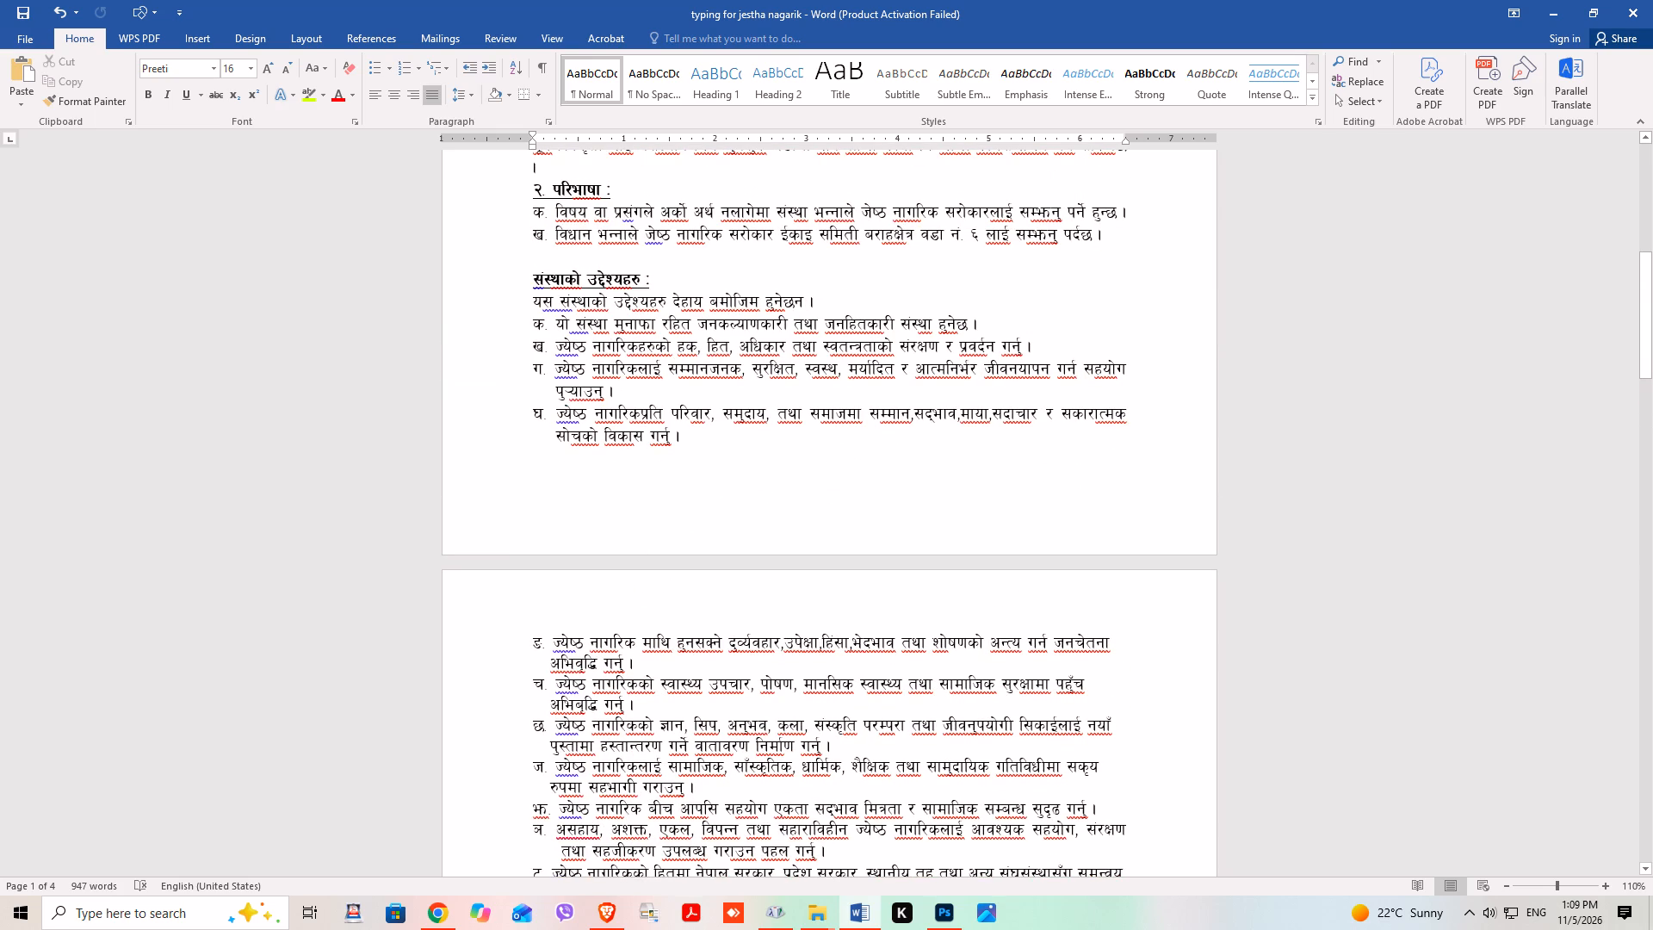
pyautogui.scroll(-2, 529, 448)
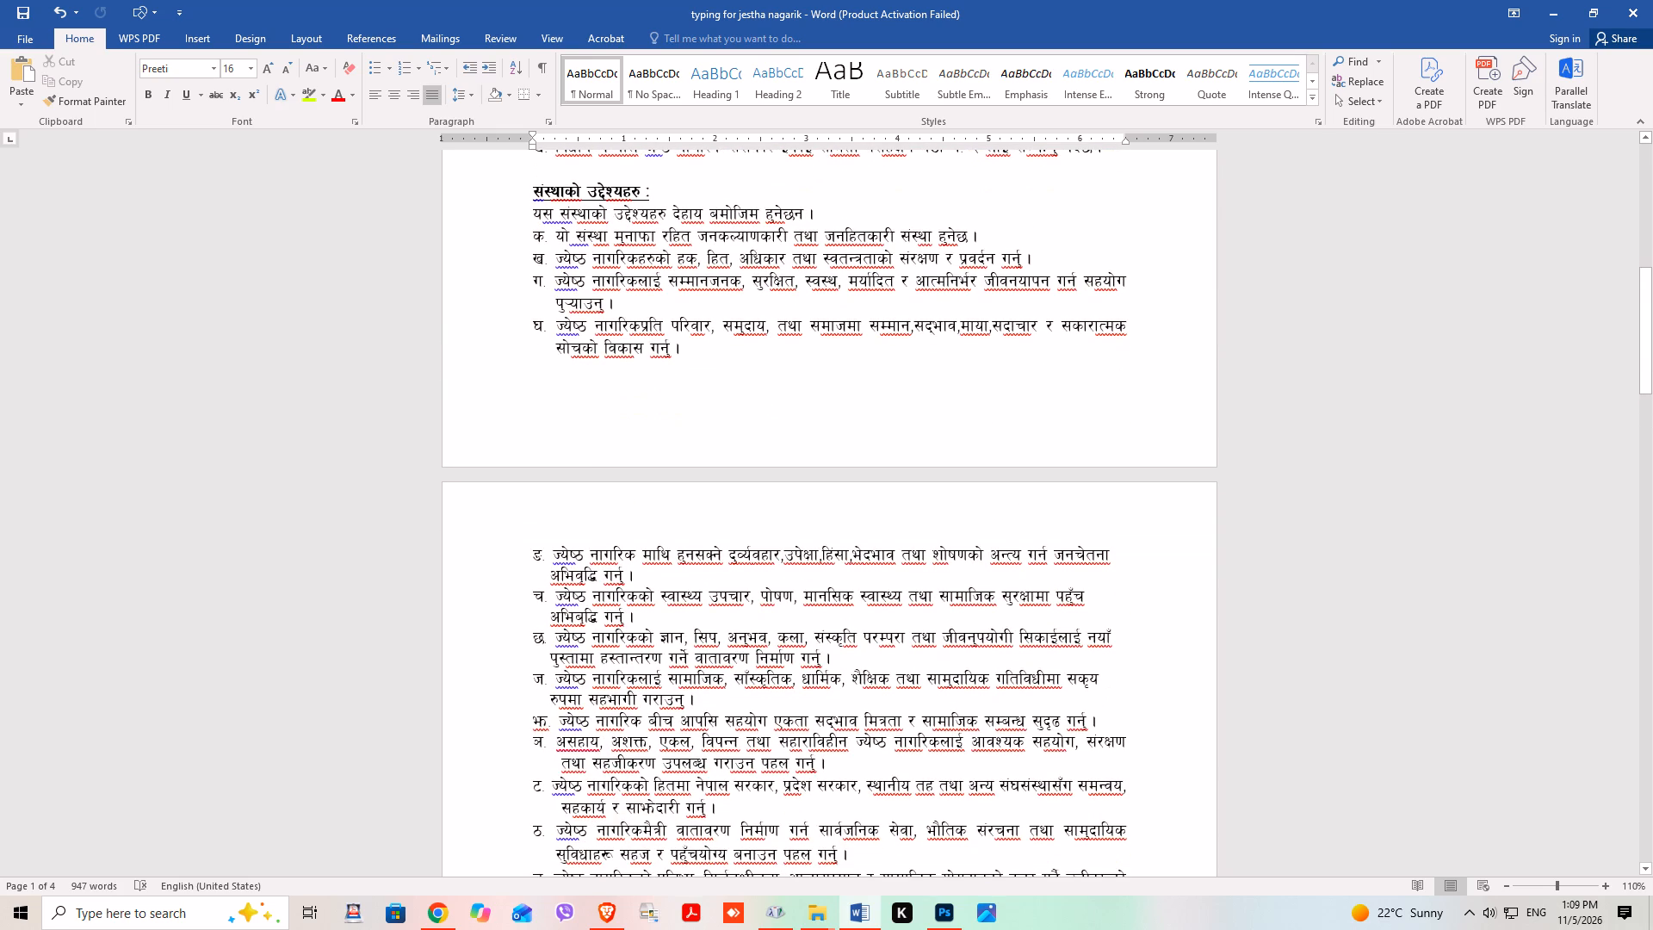
pyautogui.scroll(-3, 544, 748)
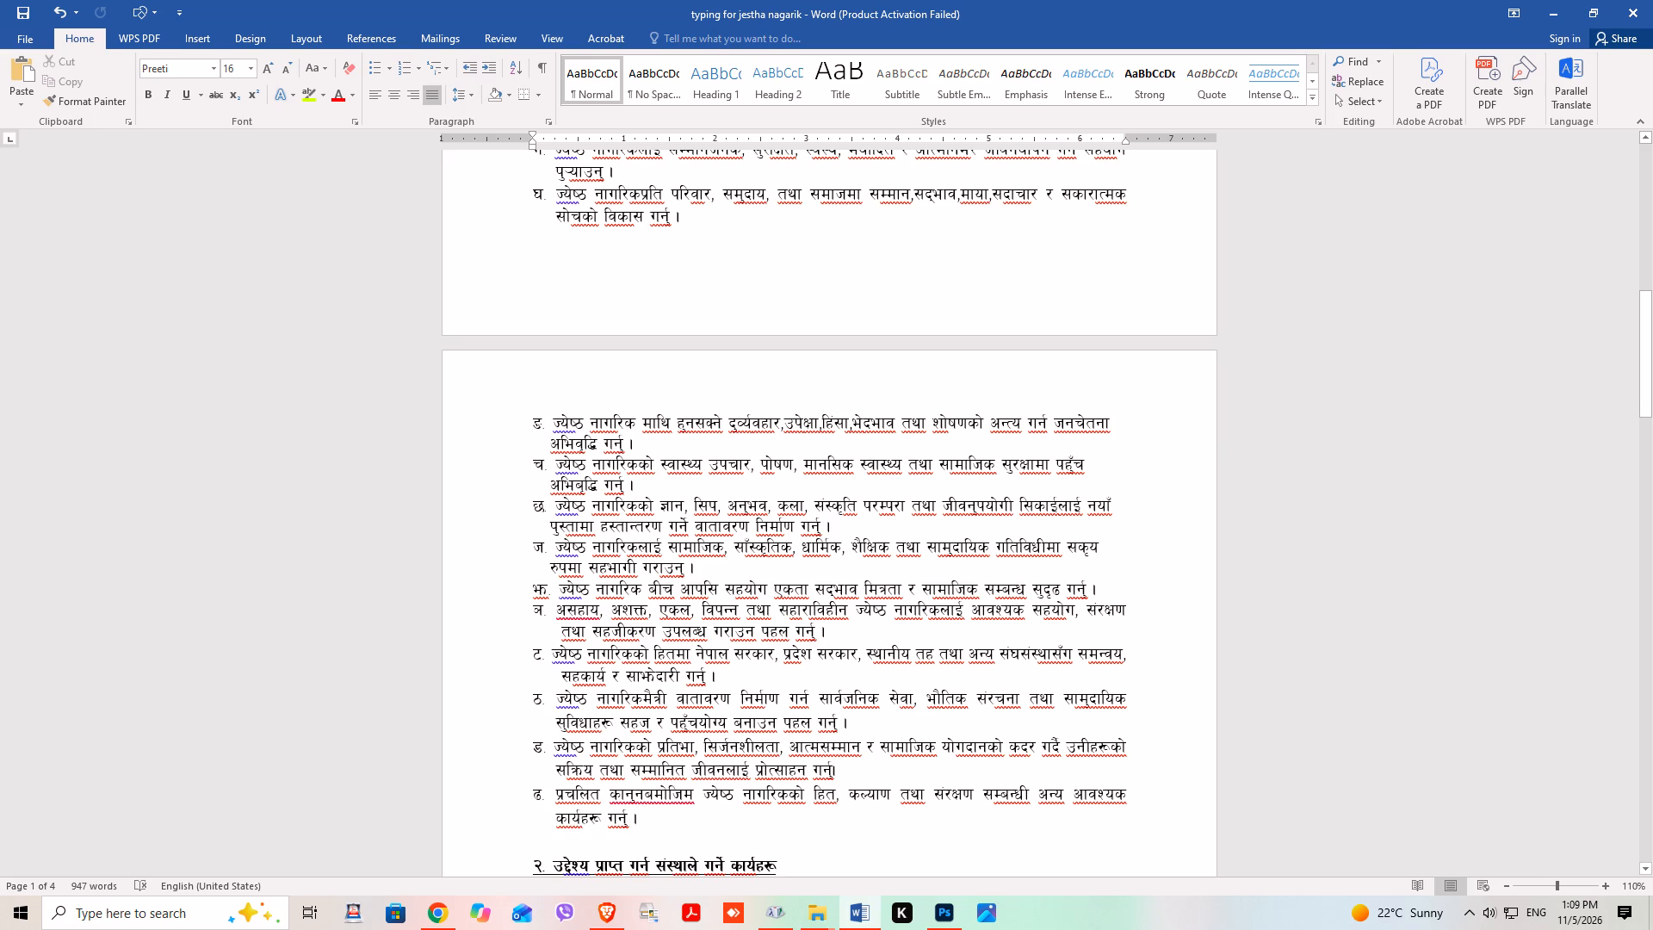
pyautogui.scroll(-1, 529, 676)
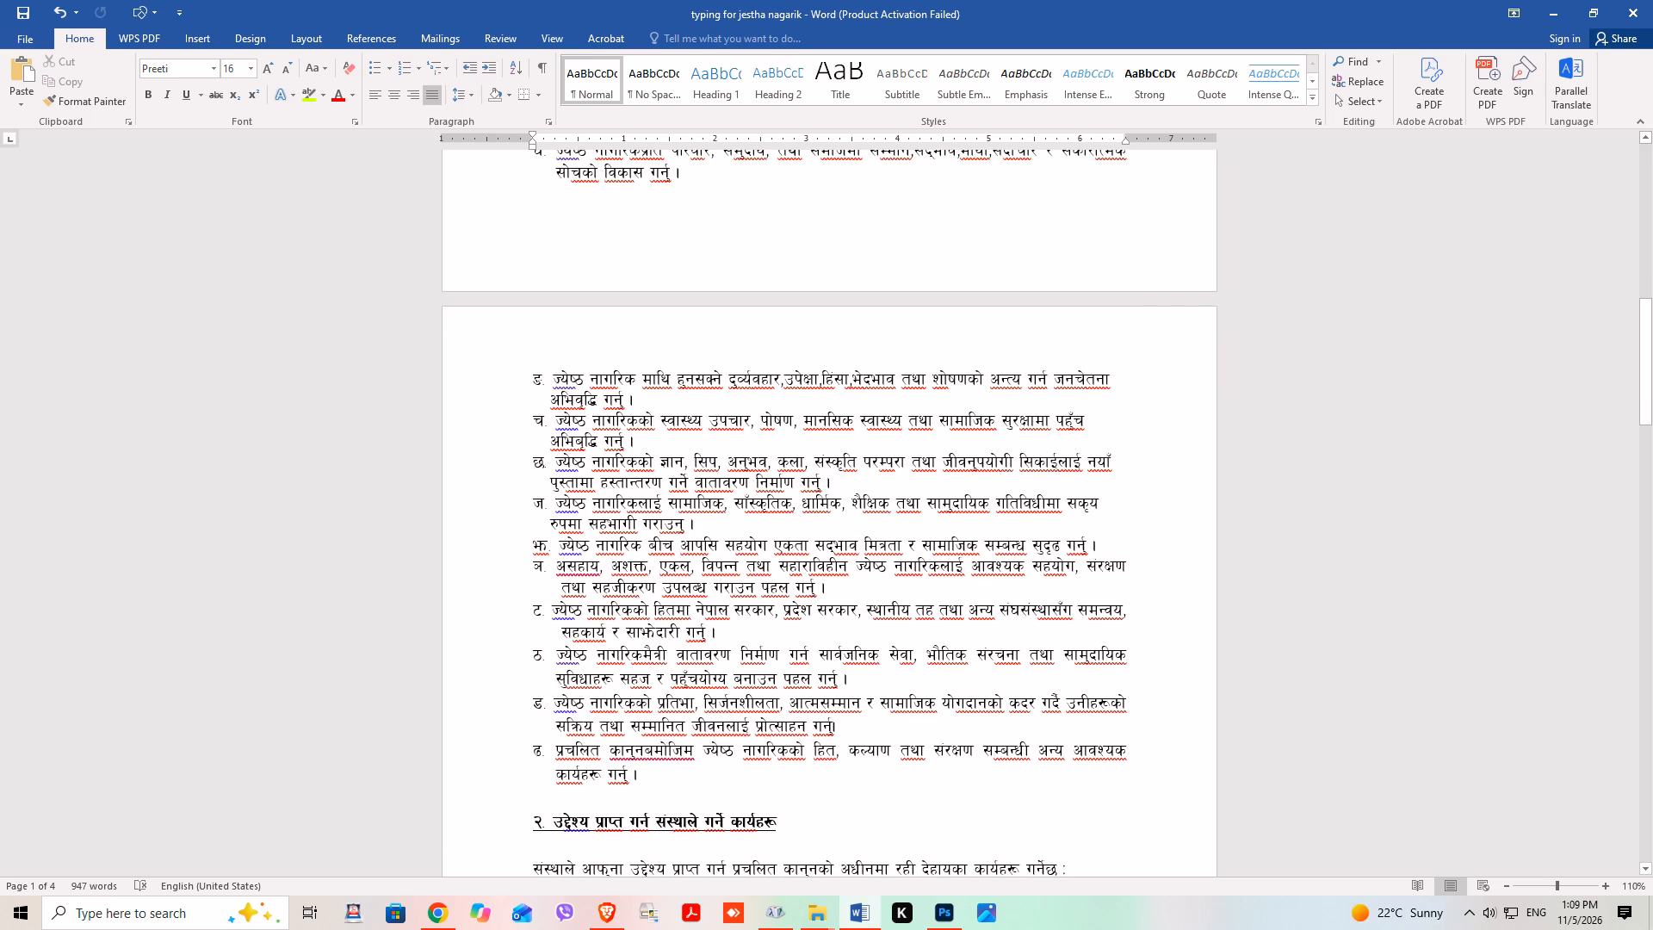
# Insert a blank line after the introductory sentence under "संस्थाको उद्देश्यहरु" and after each of objectives क and ख.
pyautogui.scroll(6, 630, 440)
pyautogui.click(837, 302)
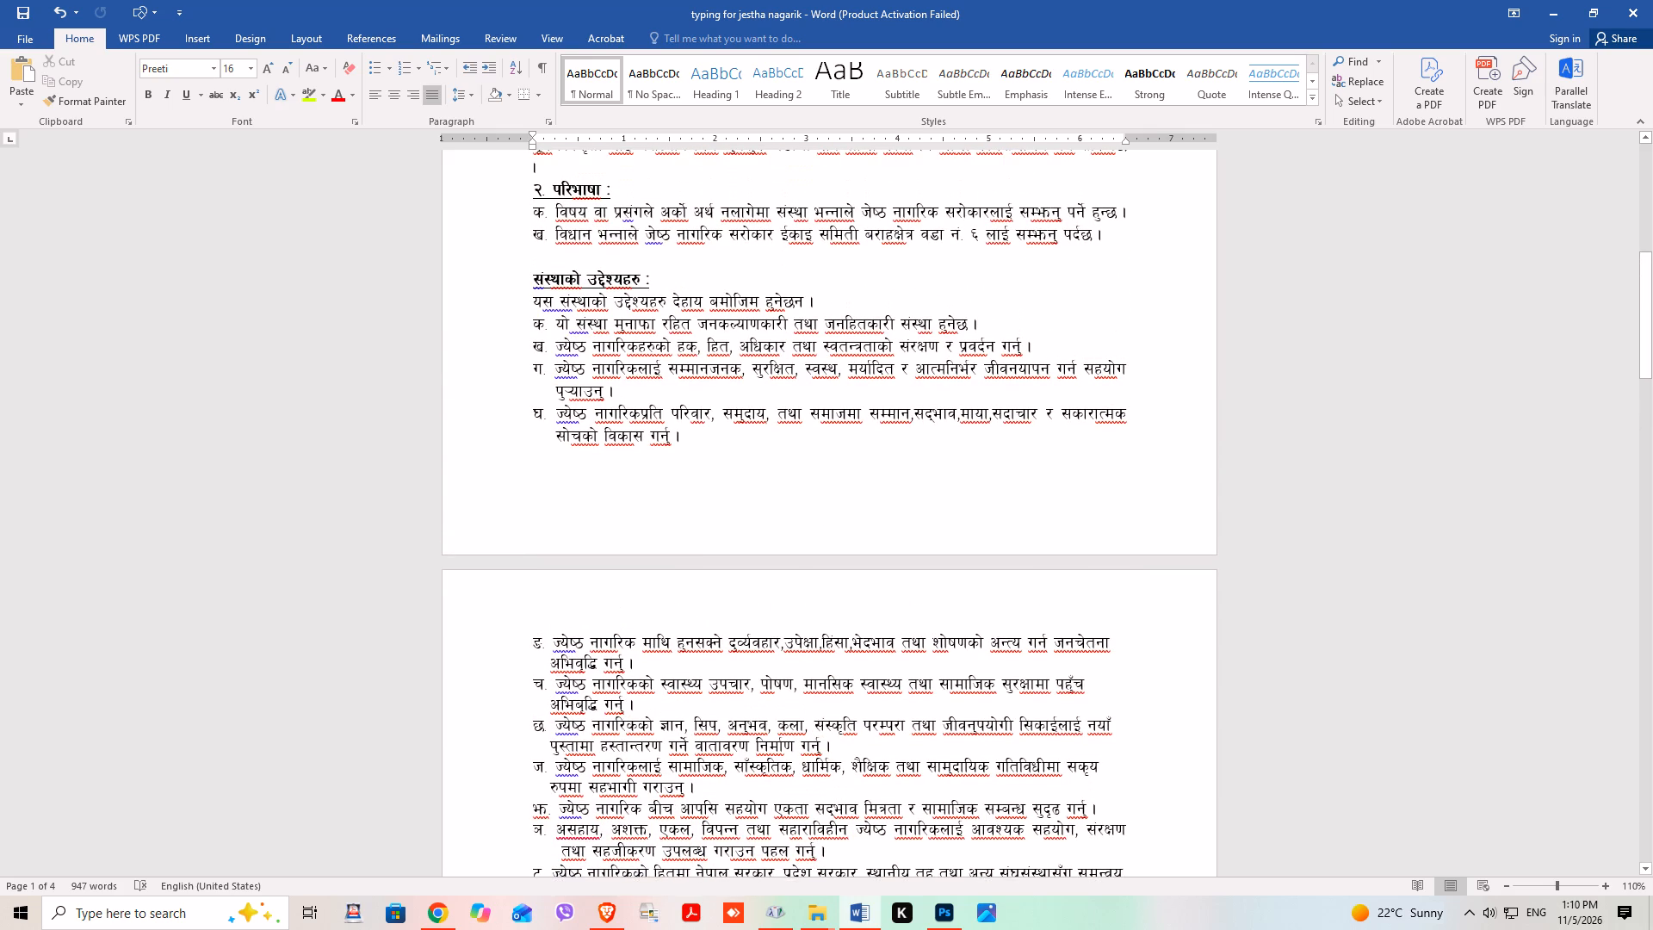
pyautogui.press('Return')
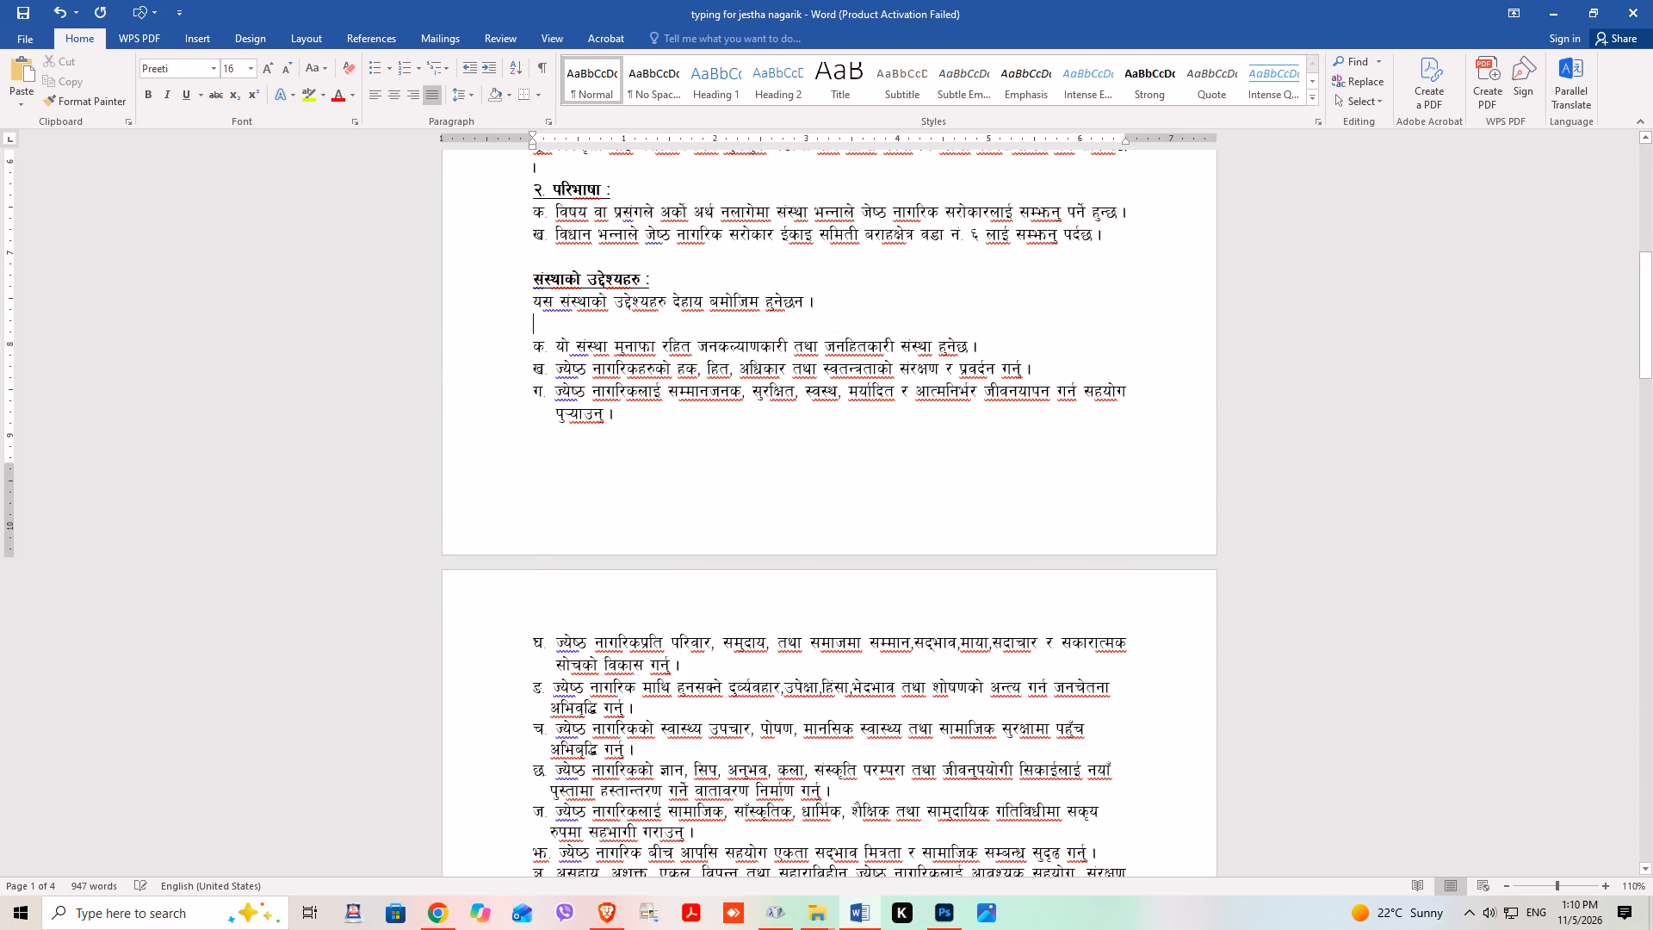
pyautogui.click(1015, 356)
pyautogui.press('Return')
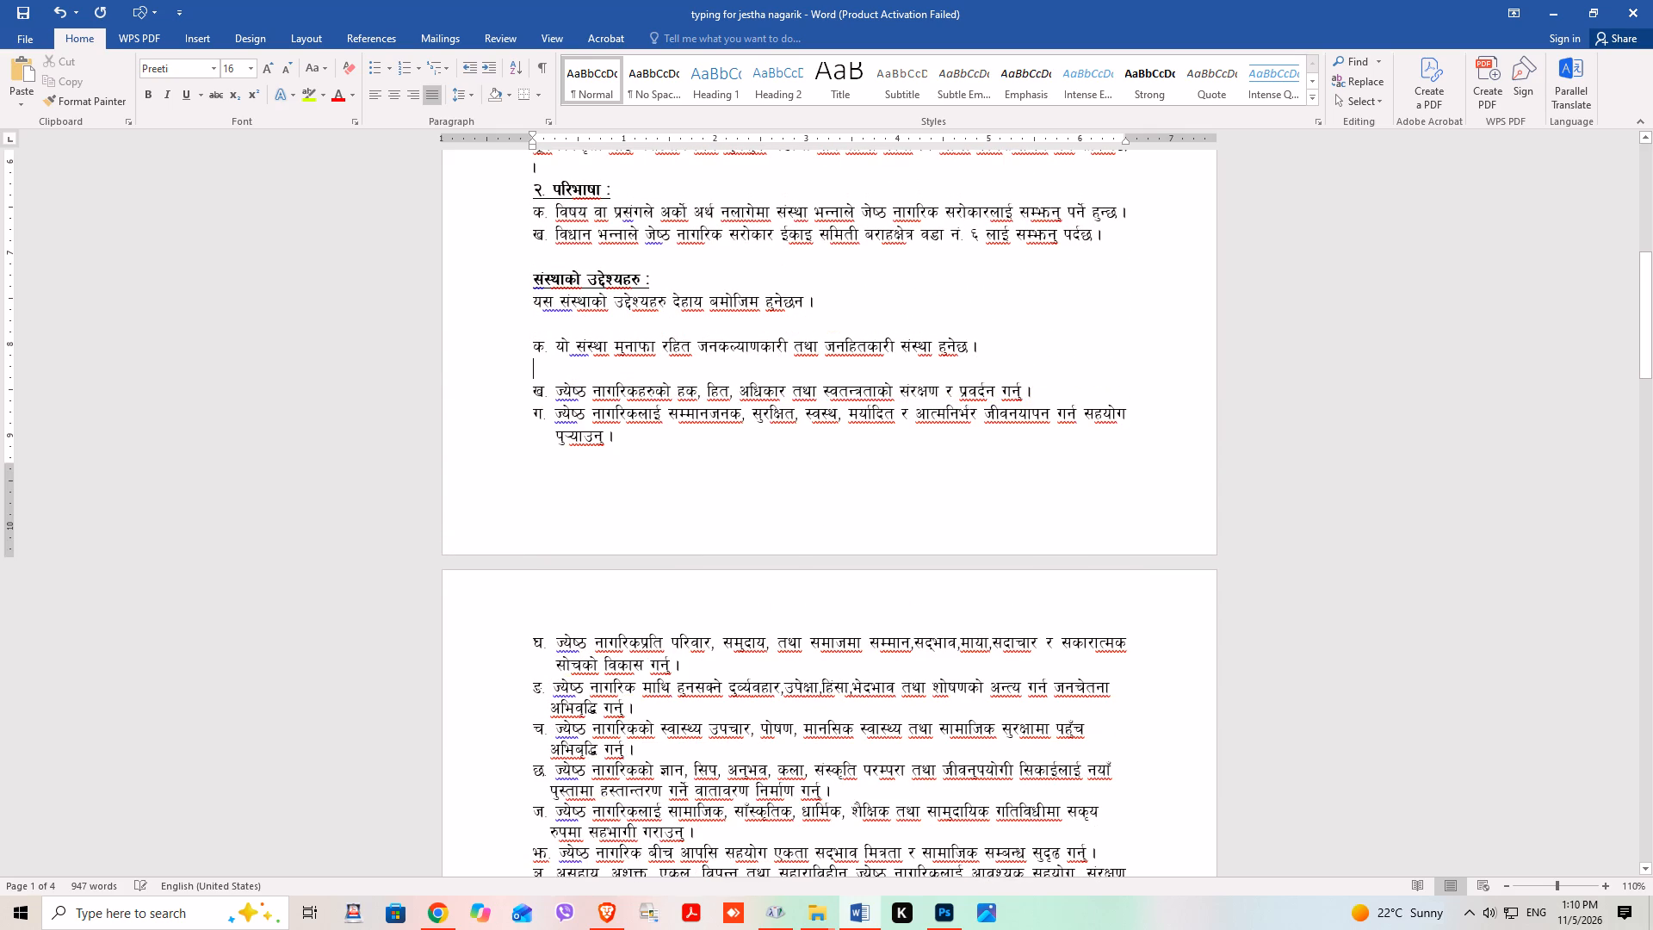
pyautogui.click(1044, 388)
pyautogui.press('Return')
# Insert a blank line after each of the objectives ग, घ, ङ and च.
pyautogui.scroll(-1, 993, 566)
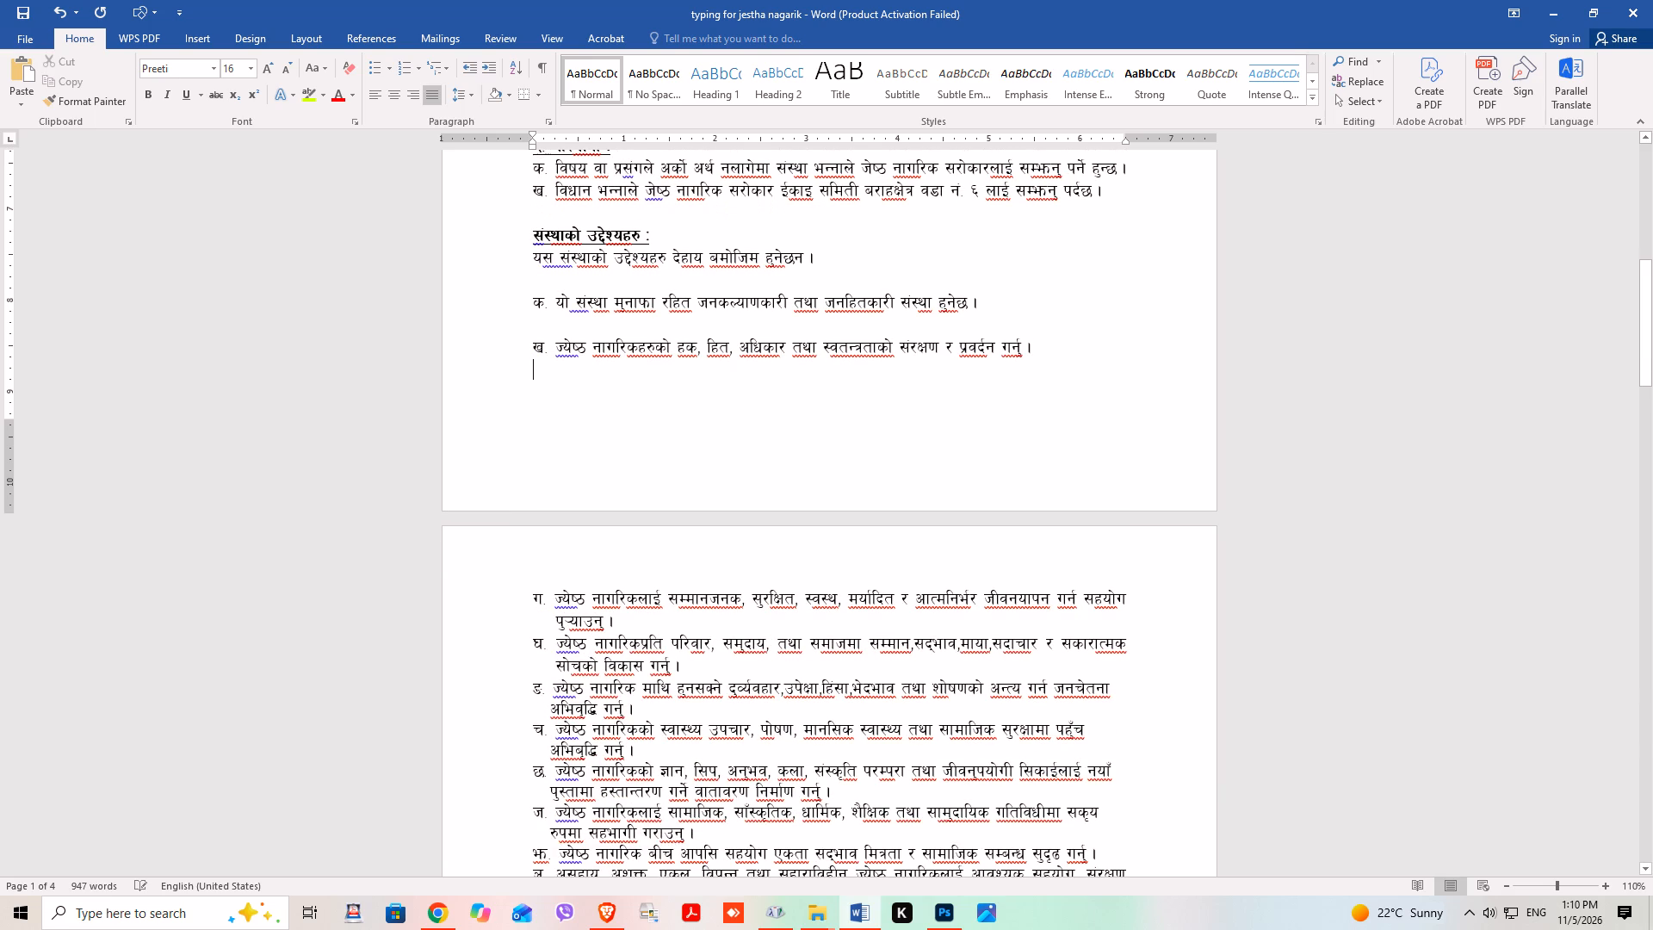
pyautogui.click(622, 625)
pyautogui.press('Return')
pyautogui.click(681, 697)
pyautogui.press('Return')
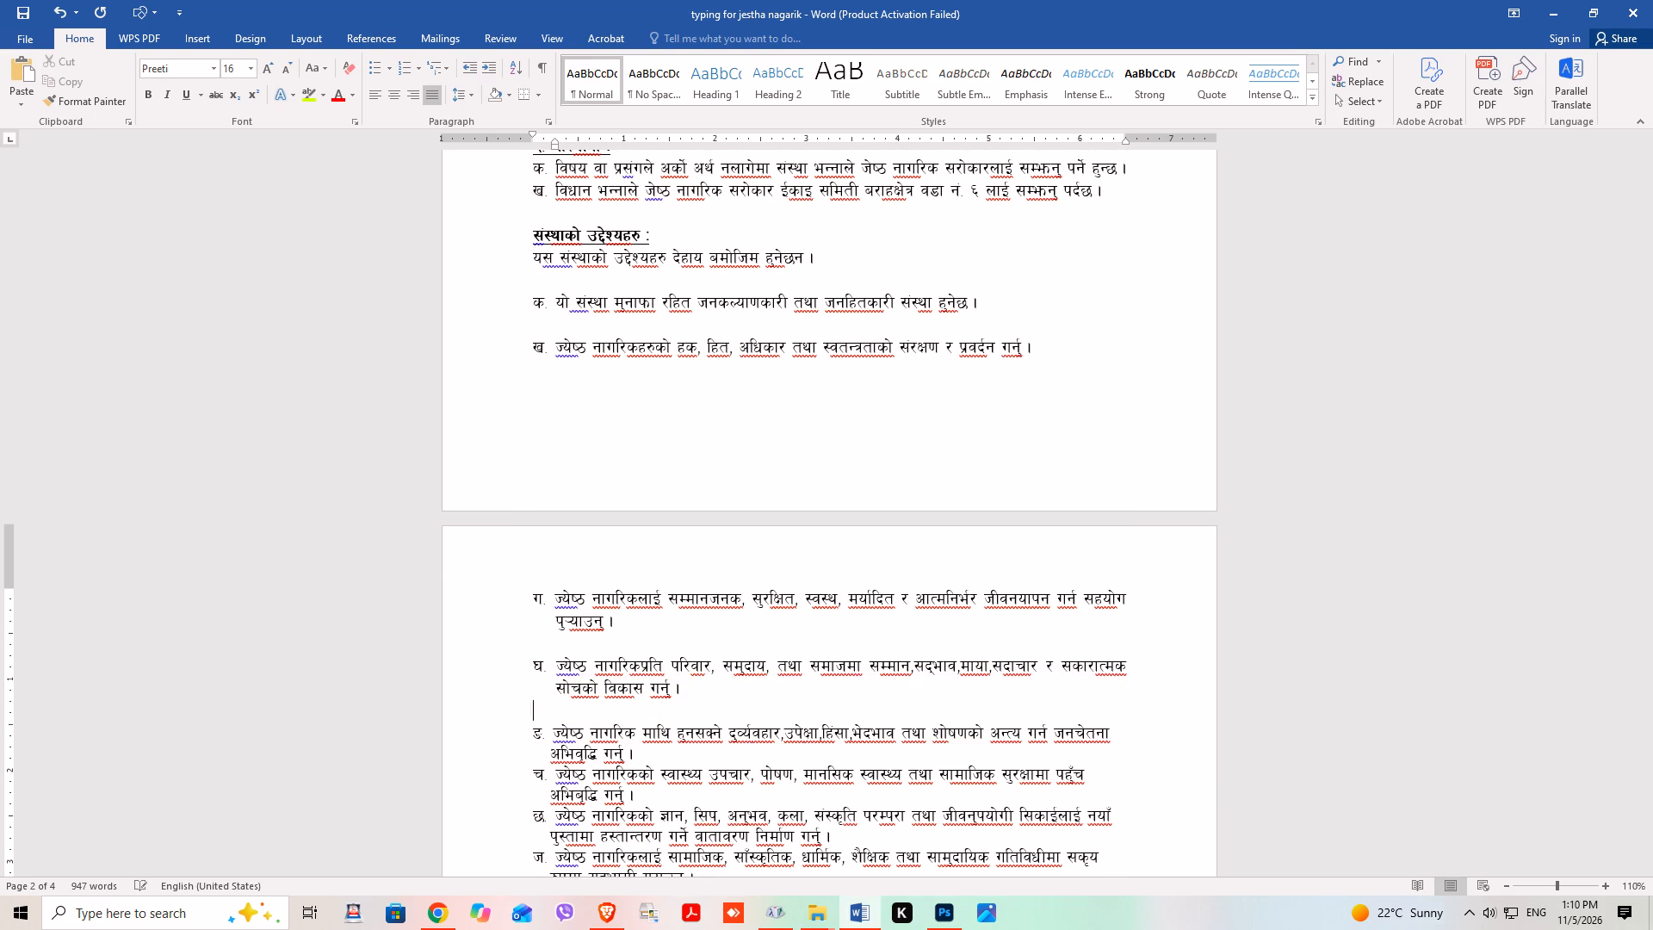
pyautogui.click(674, 755)
pyautogui.press('Return')
pyautogui.scroll(-2, 694, 763)
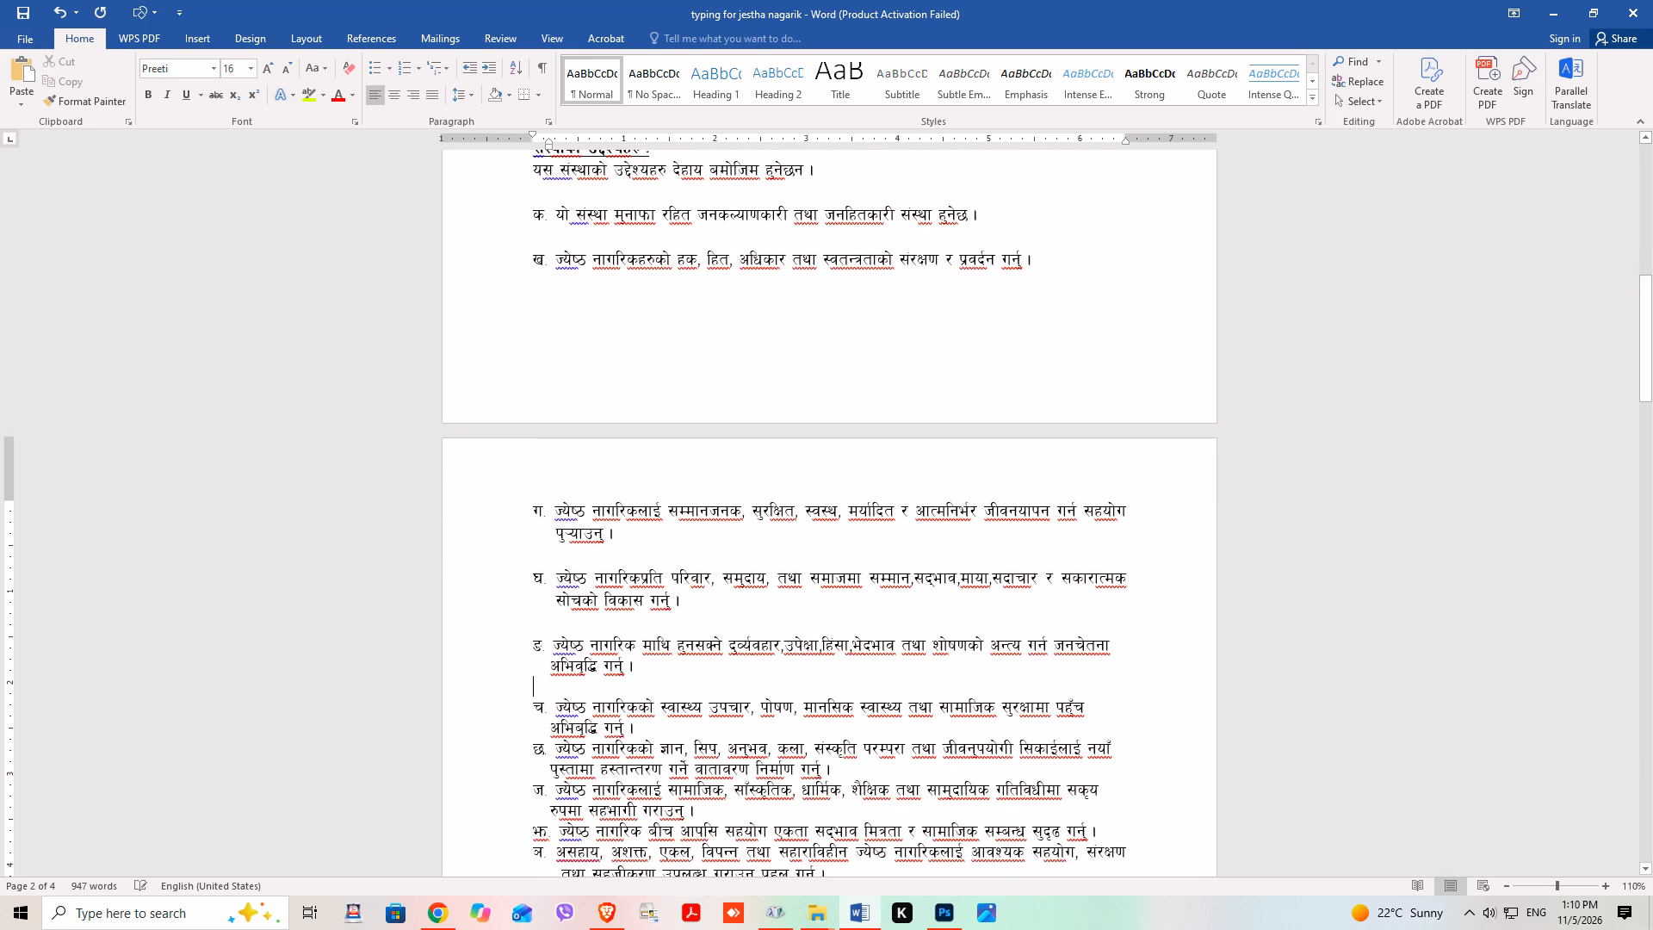
pyautogui.click(650, 728)
pyautogui.press('Return')
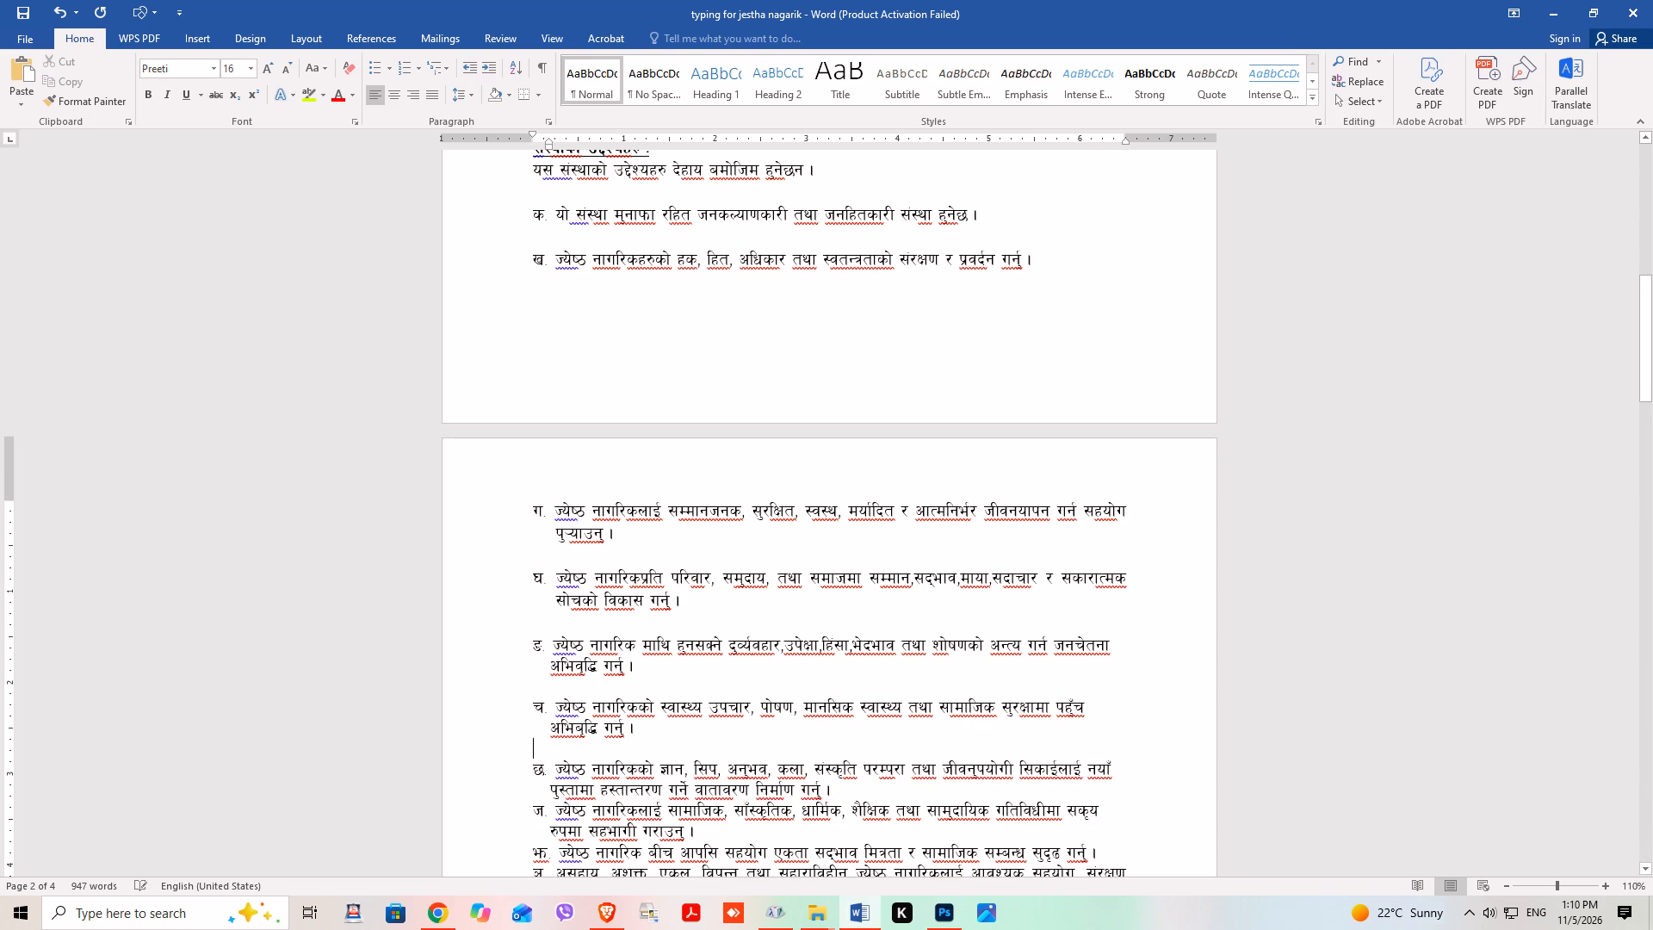
# Insert a blank line after objective छ.
pyautogui.click(842, 786)
pyautogui.press('Return')
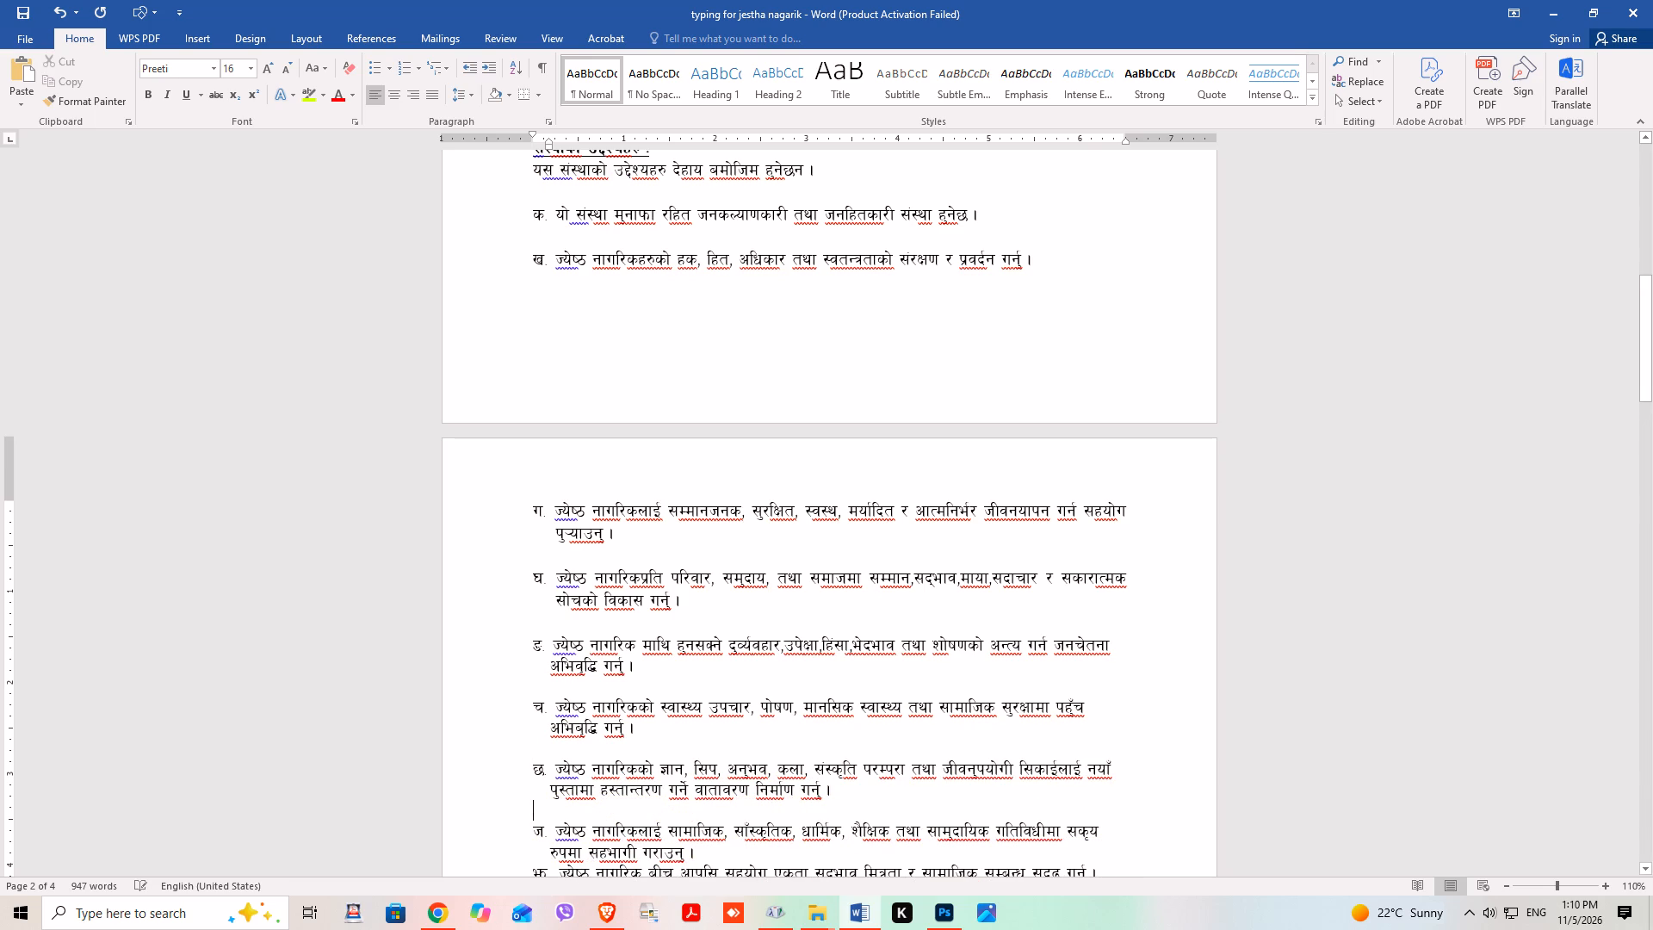
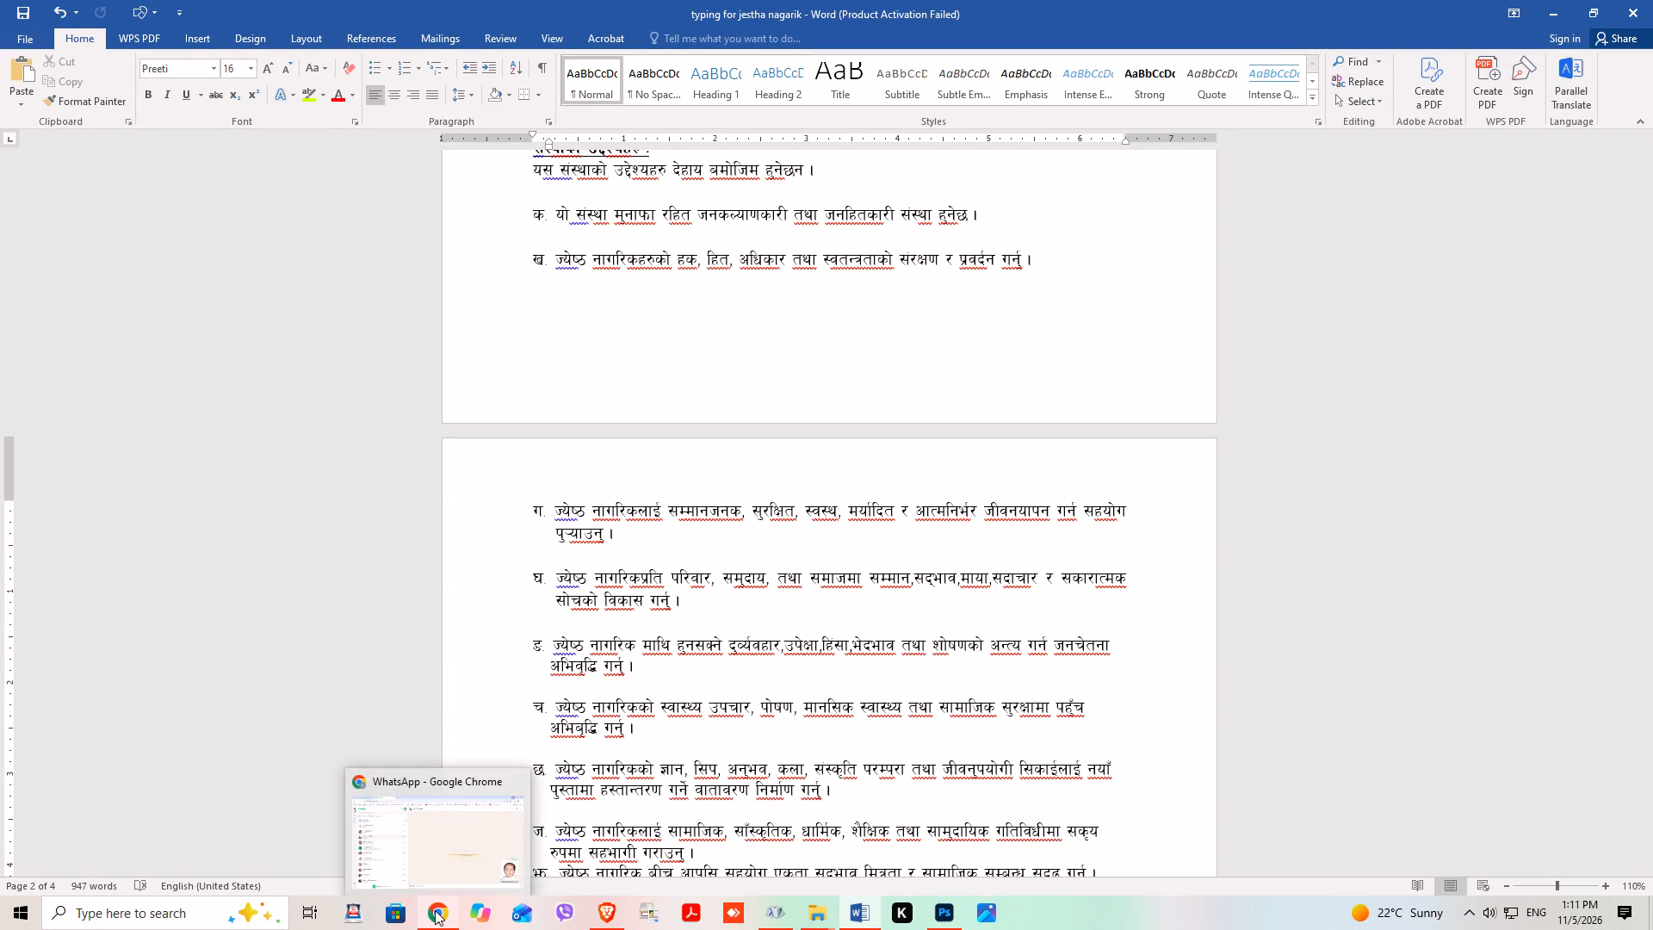
# Save the document.
pyautogui.hotkey('ctrl', 's')
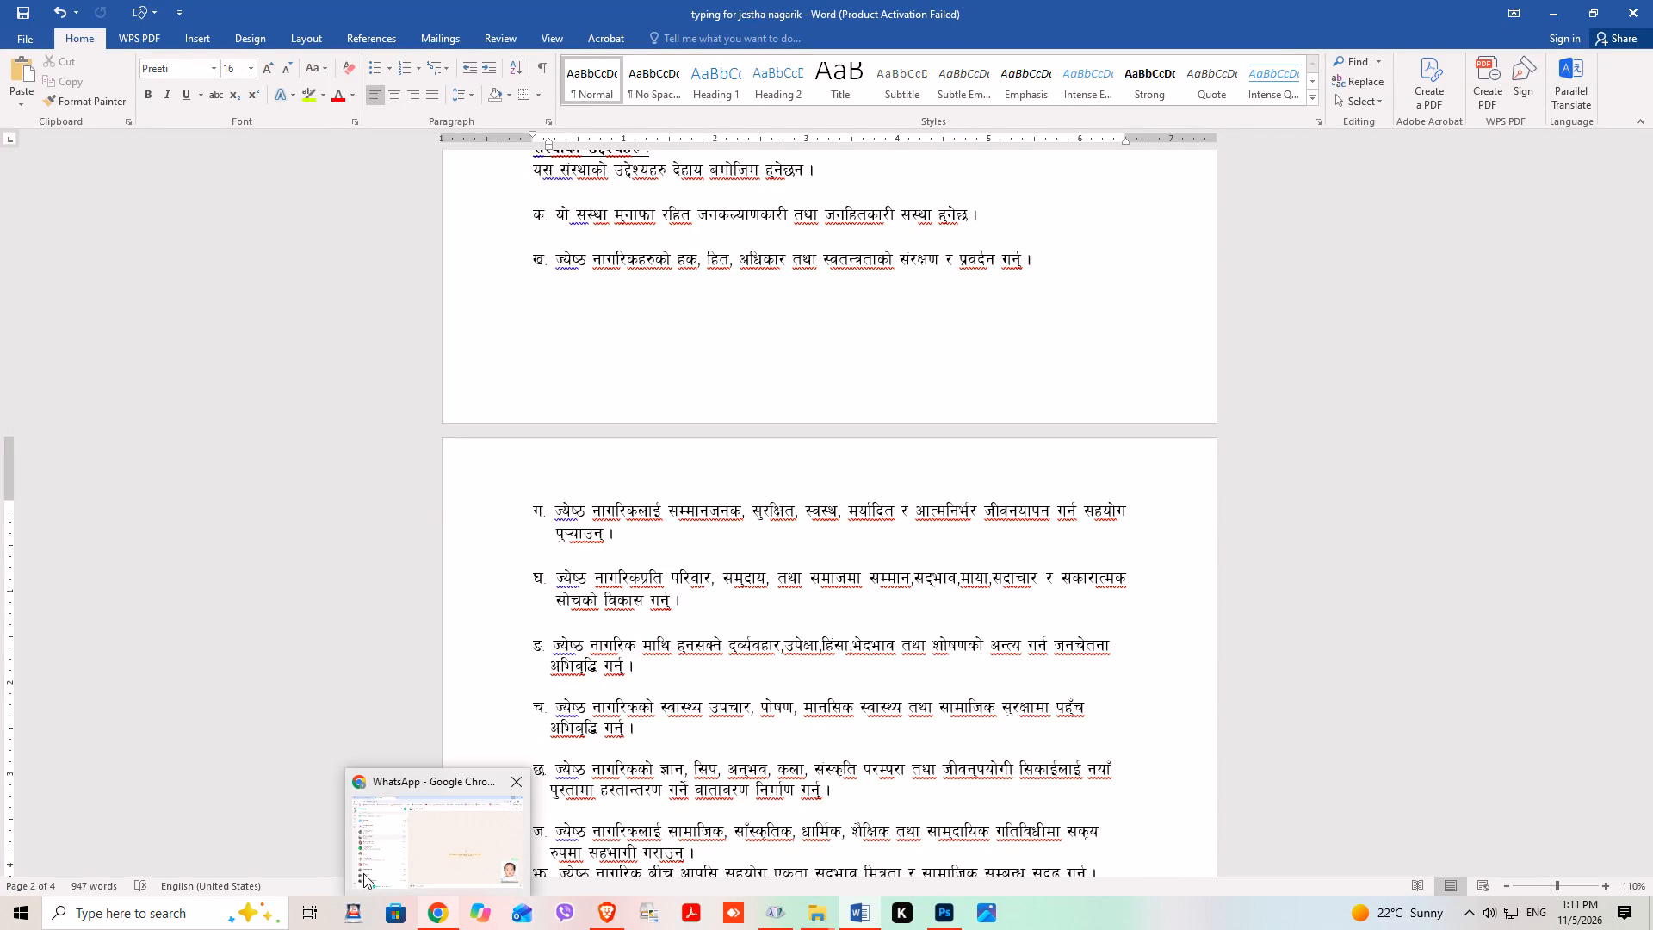